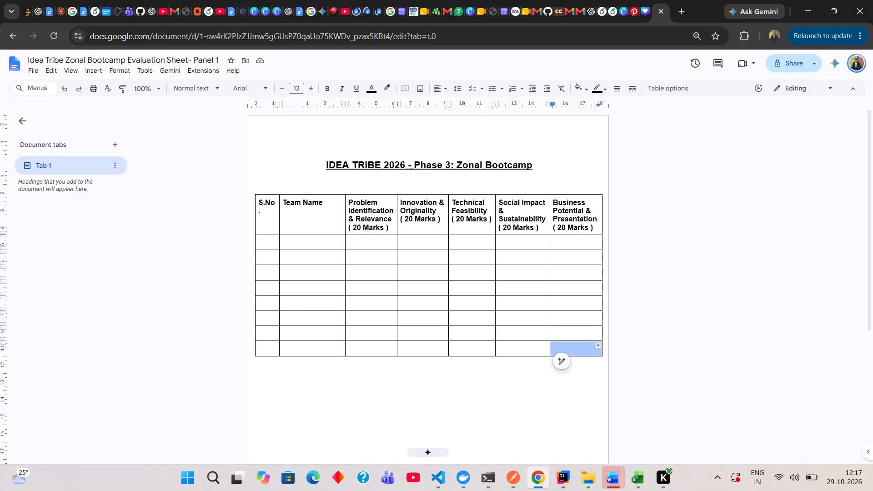
Number the first two blank rows of the S.No. column 1.) and 2.) in bold, each indented by three spaces.
left_click(267, 245)
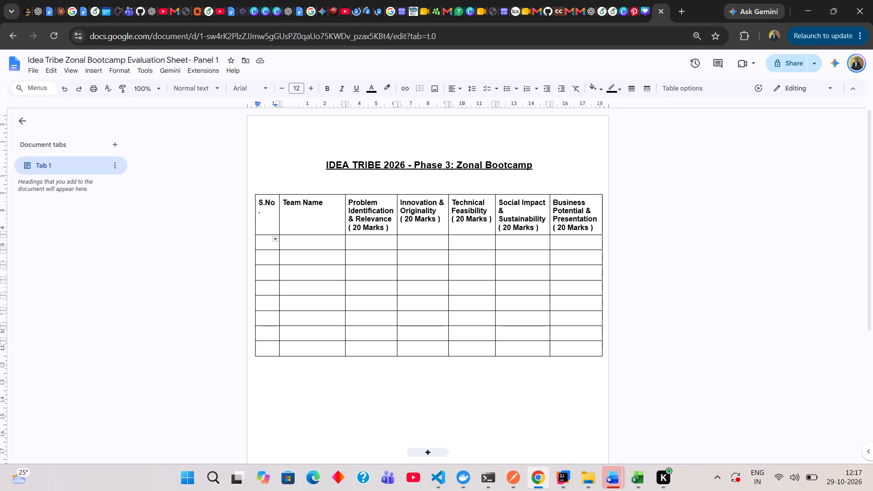
key("space")
key("space")
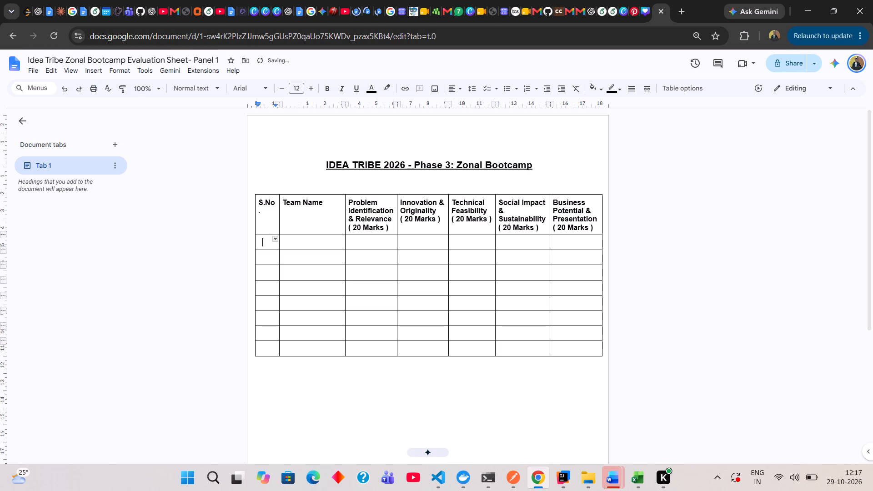
key("space")
key("ctrl+b")
type("1.)")
key("Down")
key("space")
key("space")
key("space")
key("space")
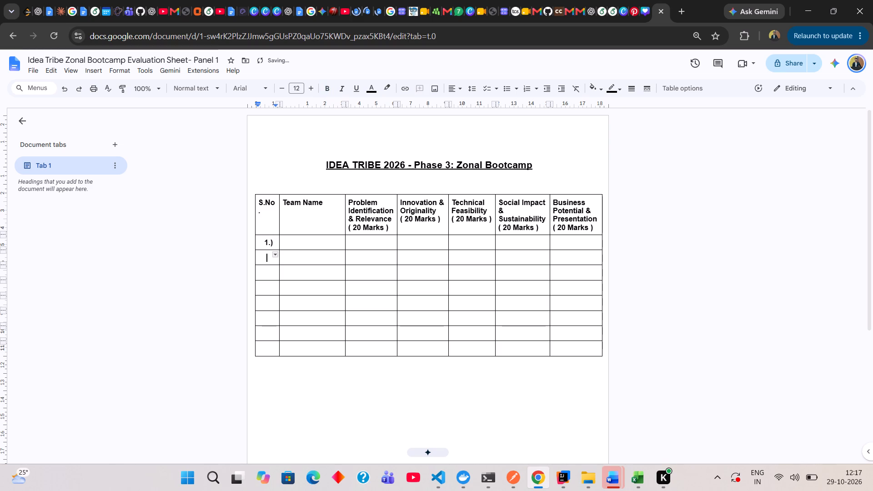
key("BackSpace")
key("ctrl+b")
type("2.)")
Number the third and fourth rows of the S.No. column 3.) and 4.) in bold, each indented by three spaces.
key("Down")
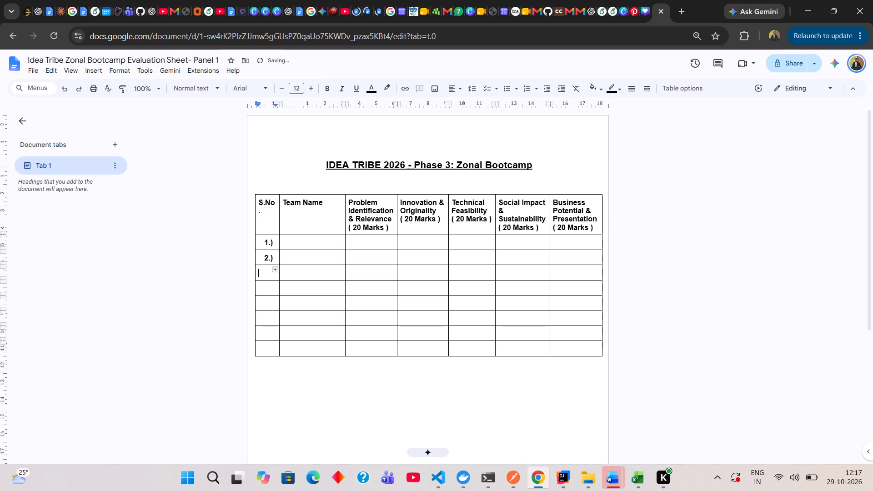
key("space")
key("space")
key("space")
key("ctrl+b")
type("3,")
key("BackSpace")
type(".)")
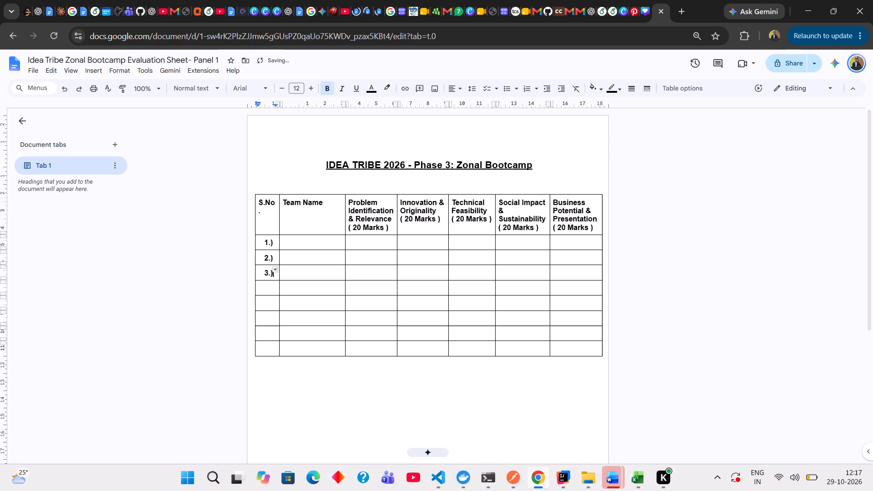
key("Down")
key("space")
key("space")
key("space")
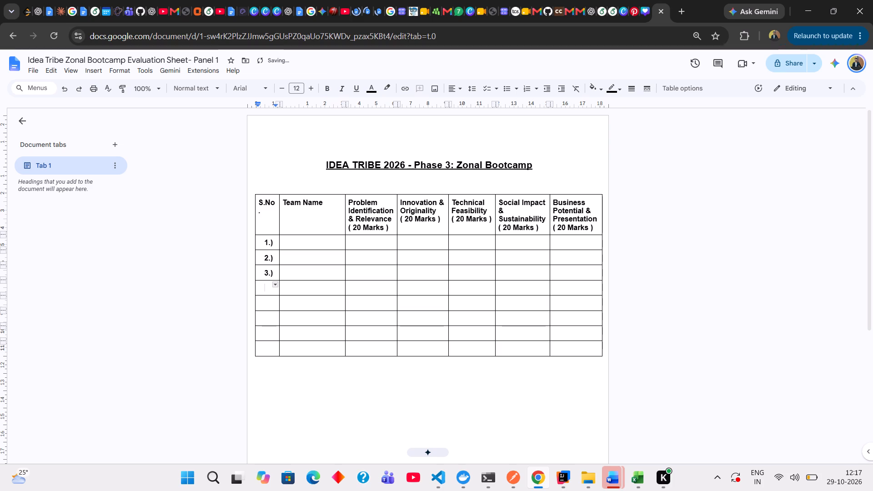
key("ctrl+b")
type("4.)")
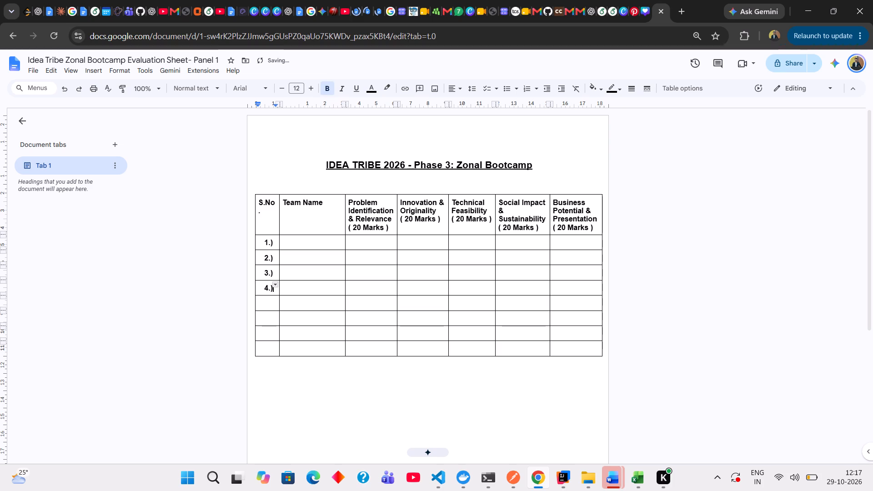
Number the fifth and sixth rows of the S.No. column 5.) and 6.) in bold, each indented by three spaces.
key("Down")
key("space")
key("space")
key("space")
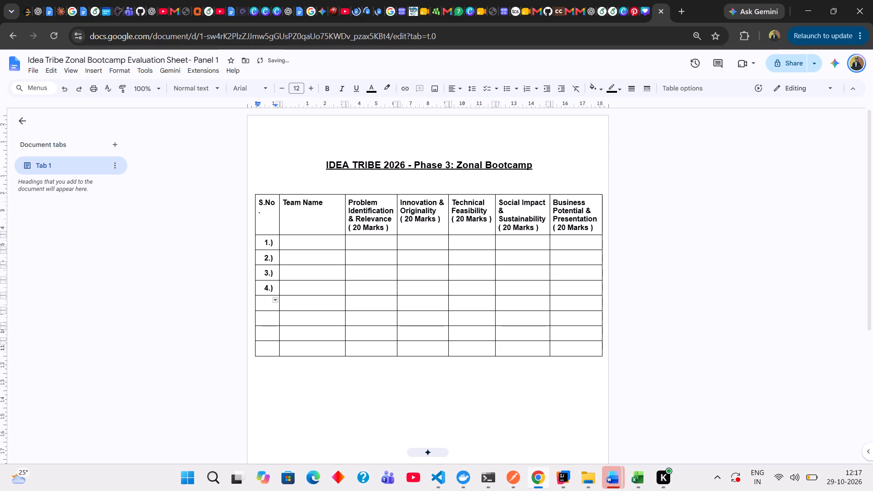
key("ctrl+b")
type("5.)")
key("Down")
key("space")
key("space")
key("space")
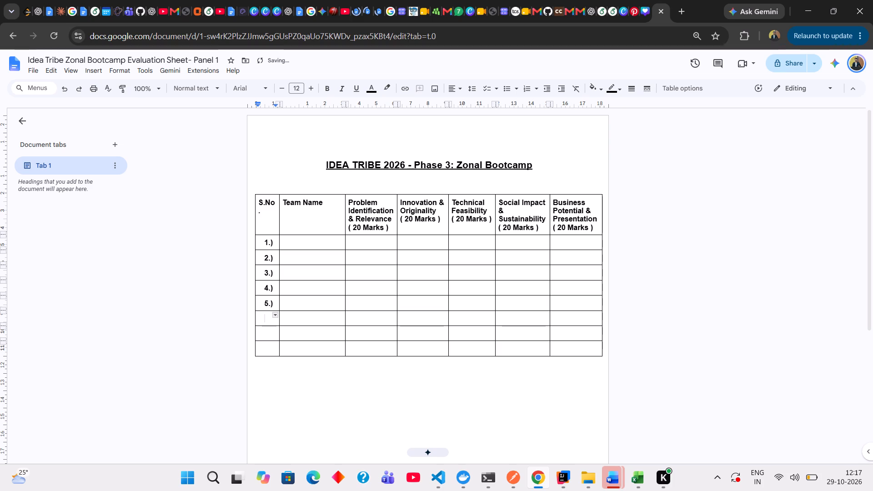
key("ctrl+b")
type("6.)")
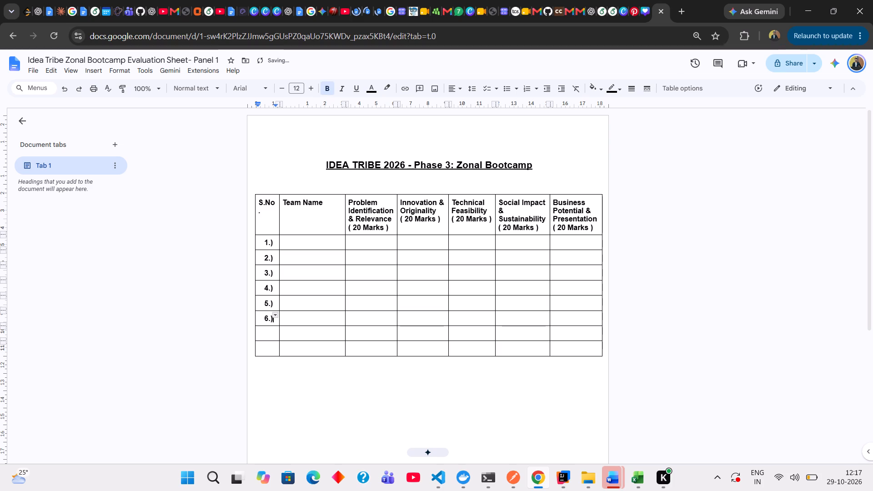
Number the last two rows of the S.No. column 7.) and 8.) in bold, each indented by three spaces.
key("Down")
key("space")
key("space")
key("space")
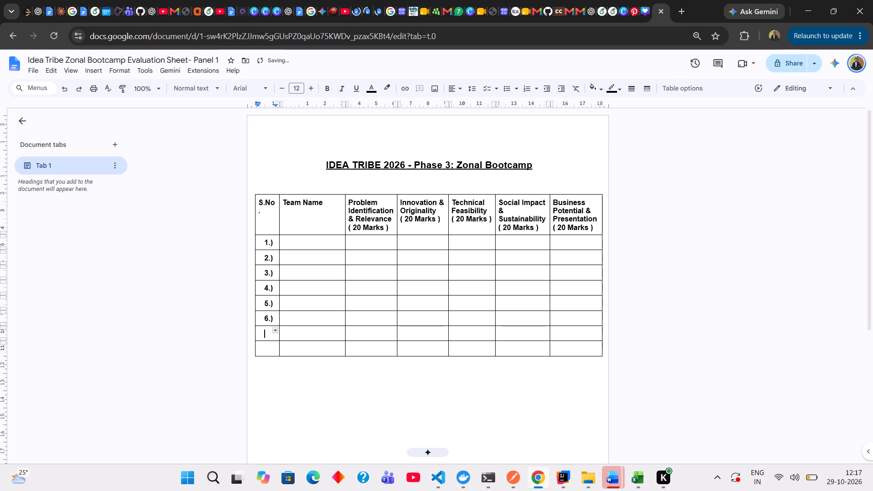
key("ctrl+b")
type("7.)")
key("Down")
key("space")
key("space")
key("space")
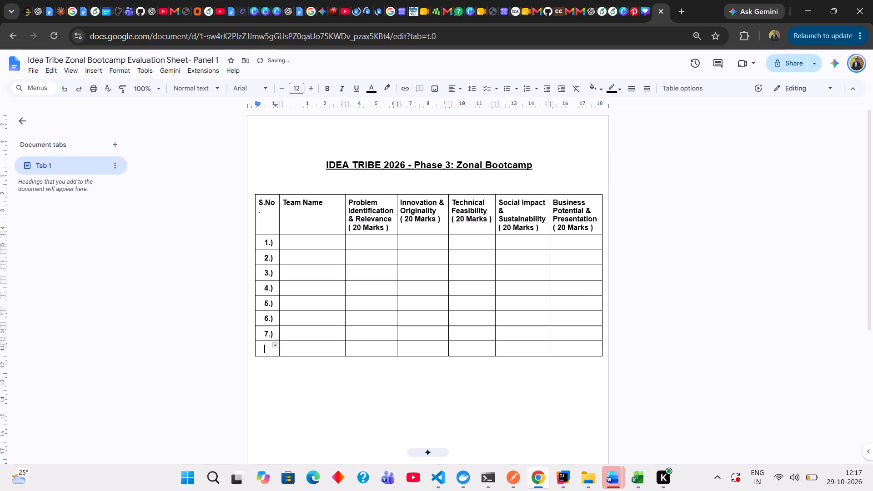
key("ctrl+b")
type("8.)")
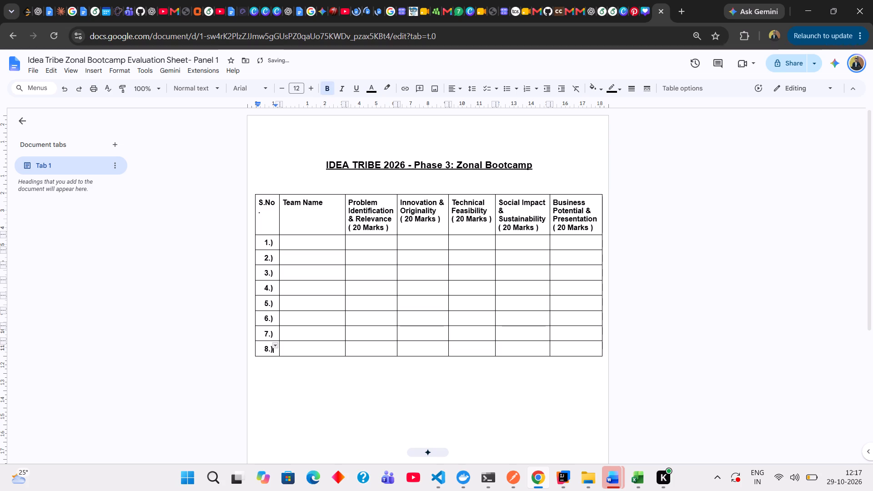
Place the text cursor in the Team Name cell of row 1.) in the evaluation table.
left_click(303, 244)
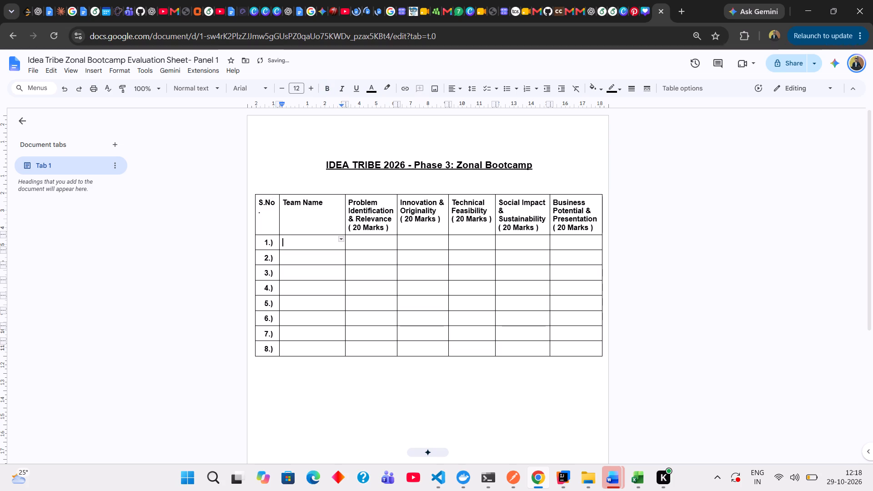
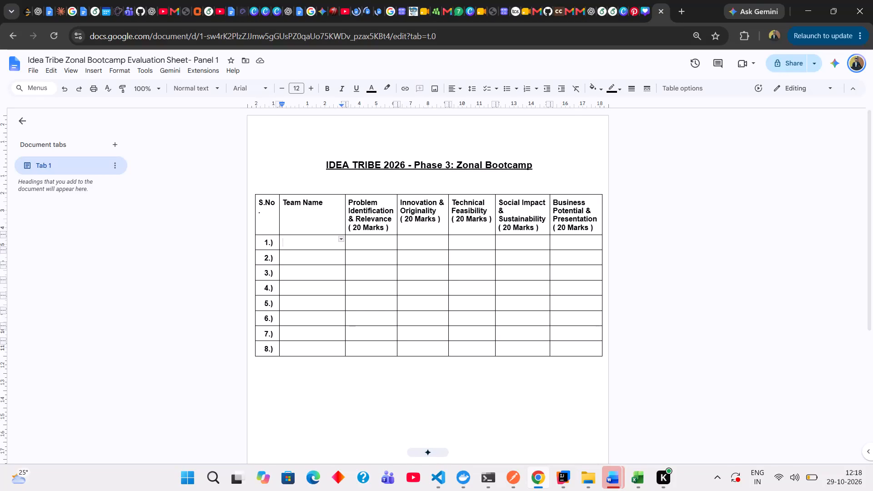
Narrow the Team Name column so its width just fits the header on one line.
left_click_drag(346, 209, 329, 208)
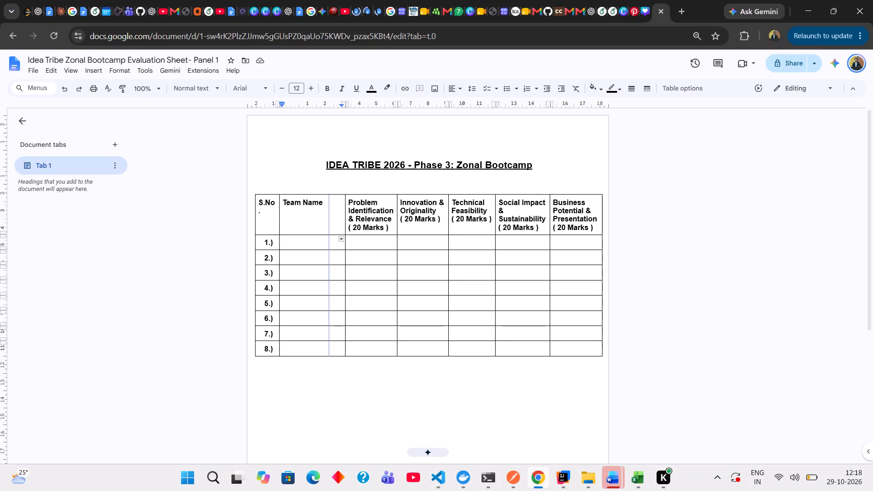
left_click_drag(329, 208, 329, 207)
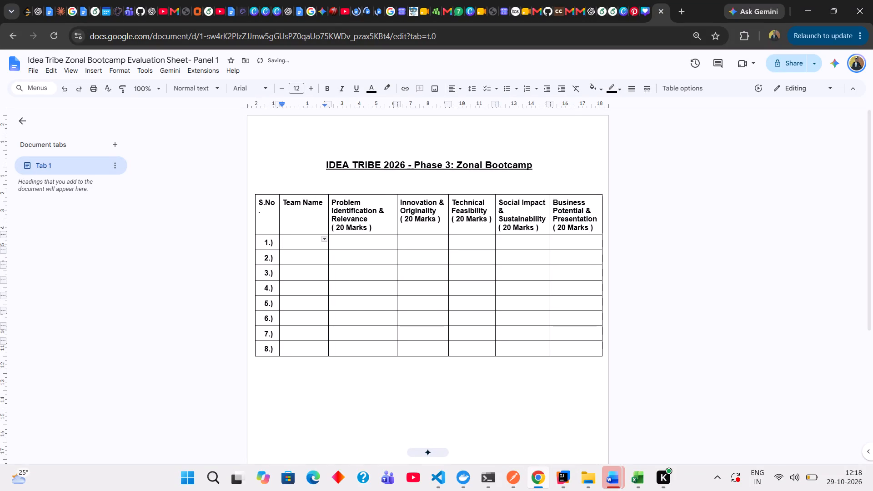
Narrow the Problem Identification & Relevance column as far as possible without splitting the word "Identification" in its header.
left_click_drag(397, 213, 384, 213)
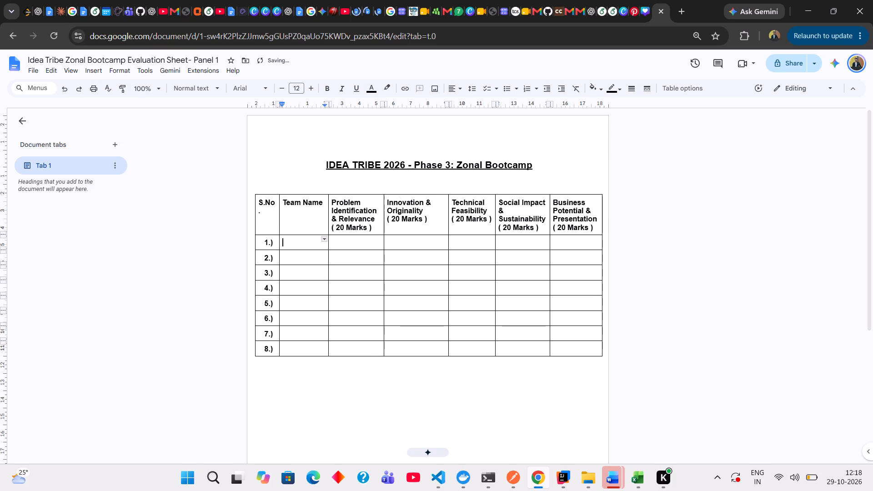
left_click_drag(383, 216, 379, 216)
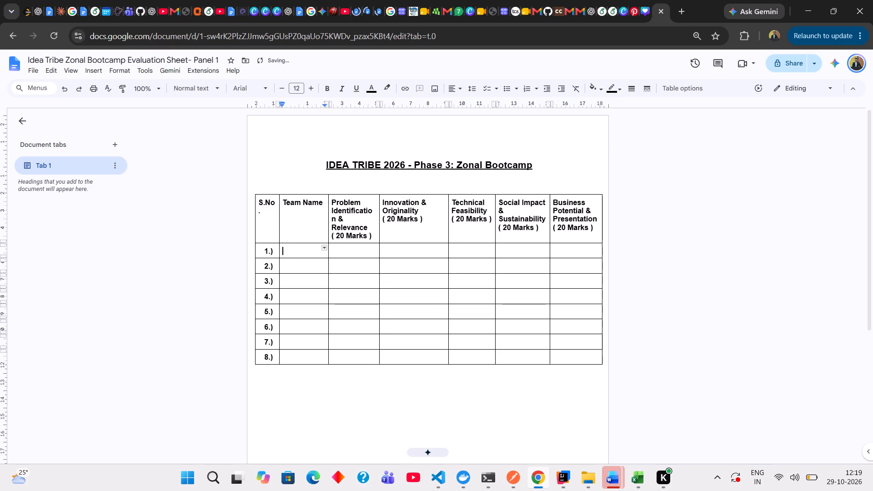
key("ctrl+z")
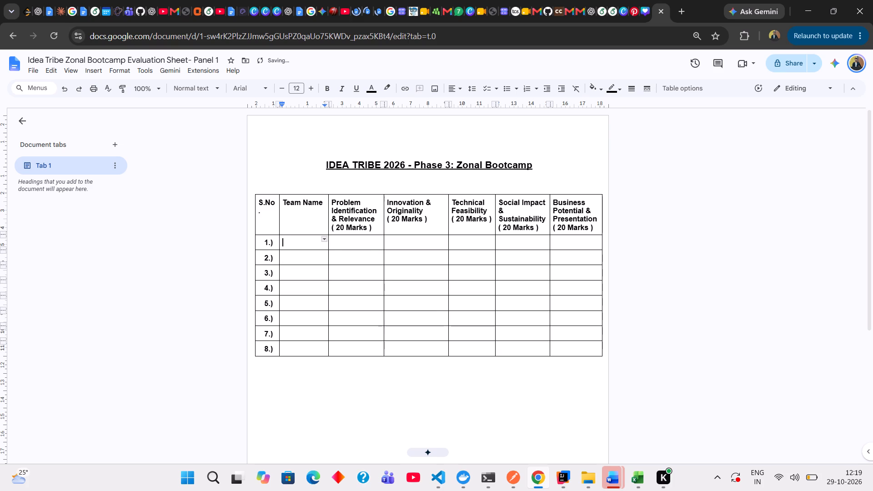
left_click(384, 216)
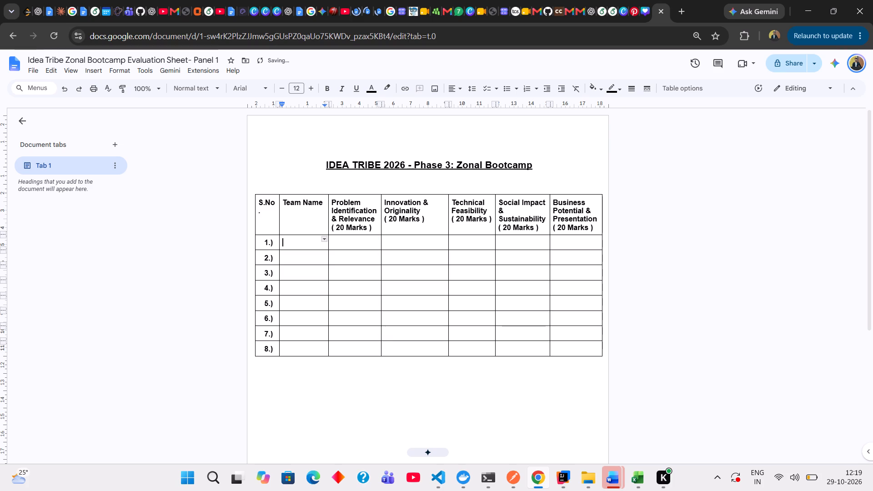
left_click(328, 219)
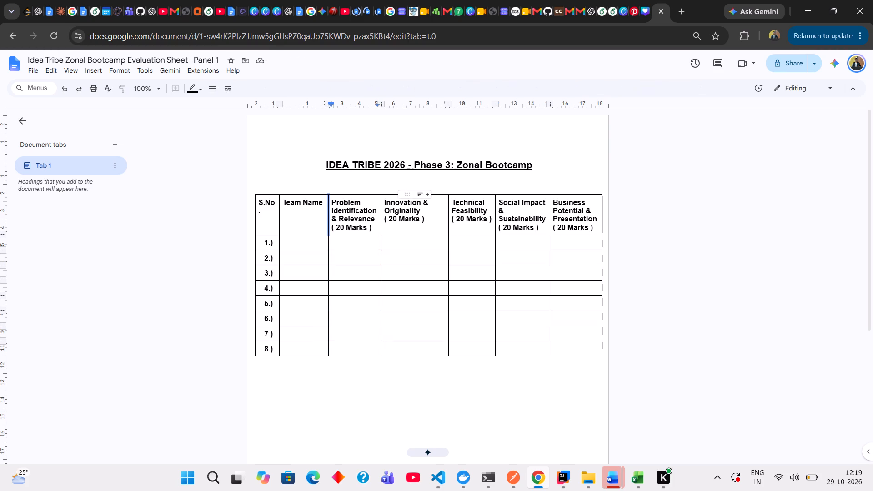
Narrow the Innovation & Originality column so it just fits "Innovation &" on one line of its header.
left_click(448, 211)
left_click_drag(448, 211, 445, 211)
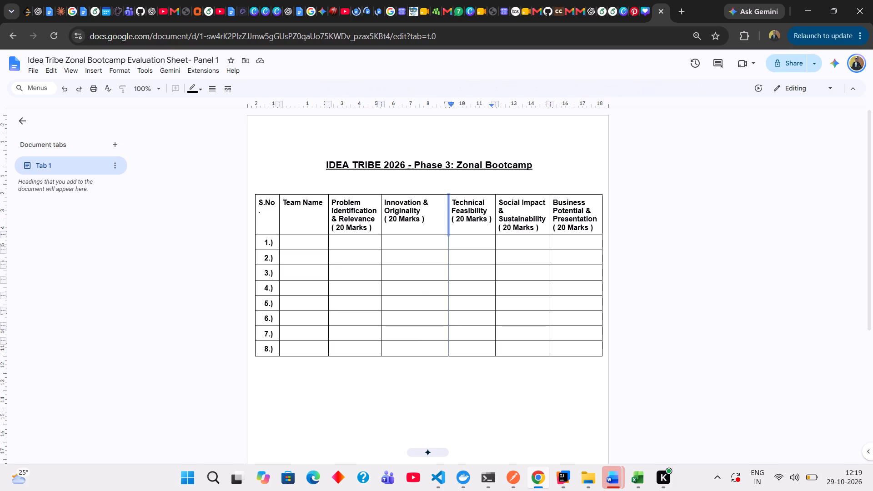
left_click_drag(445, 211, 432, 211)
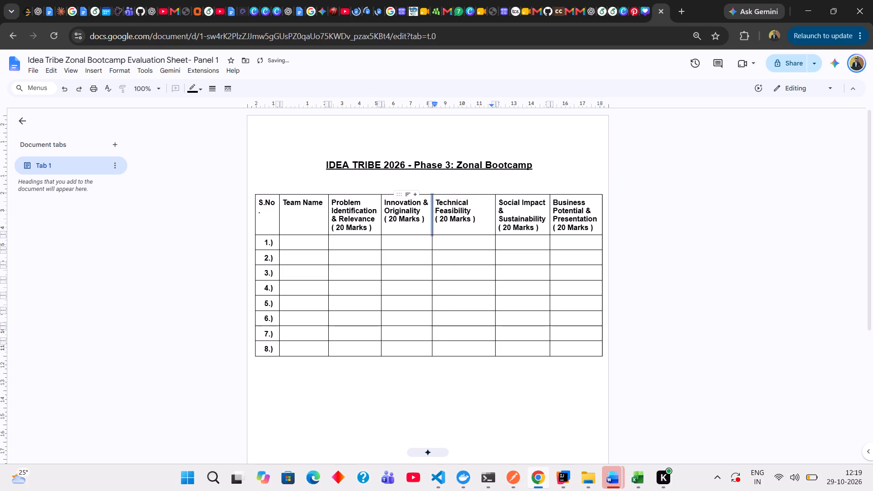
left_click(558, 161)
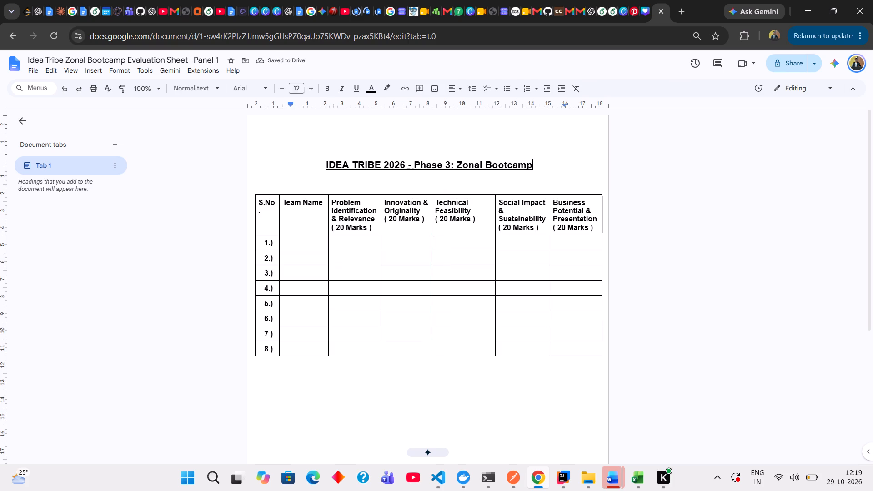
Narrow the Technical Feasibility column and remove the space before its closing bracket so "( 20 Marks)" fits on one line.
left_click_drag(495, 218, 480, 218)
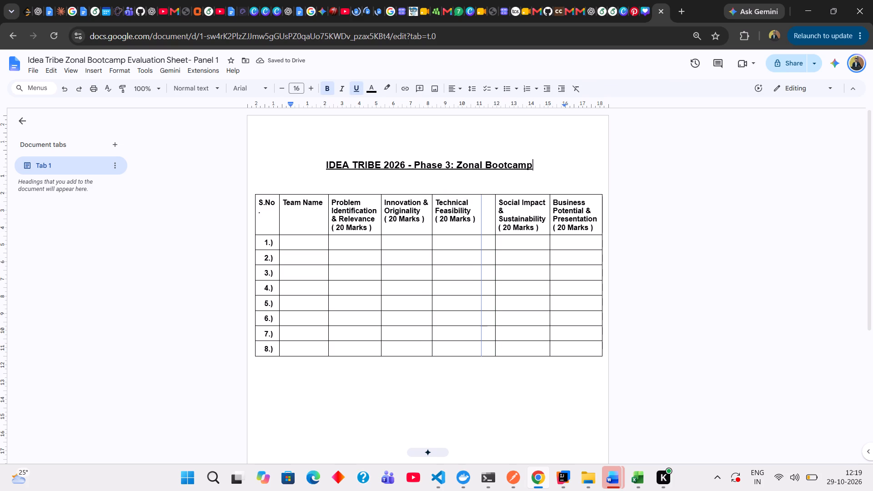
left_click_drag(480, 218, 480, 218)
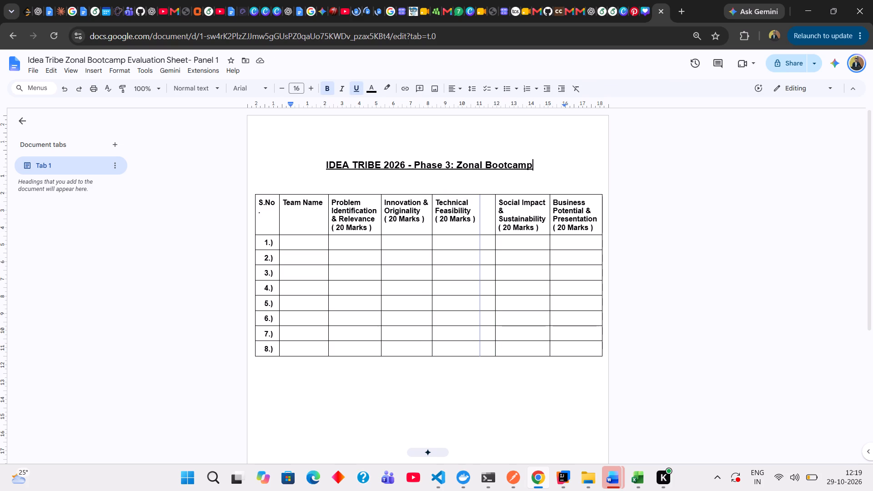
left_click_drag(480, 218, 476, 217)
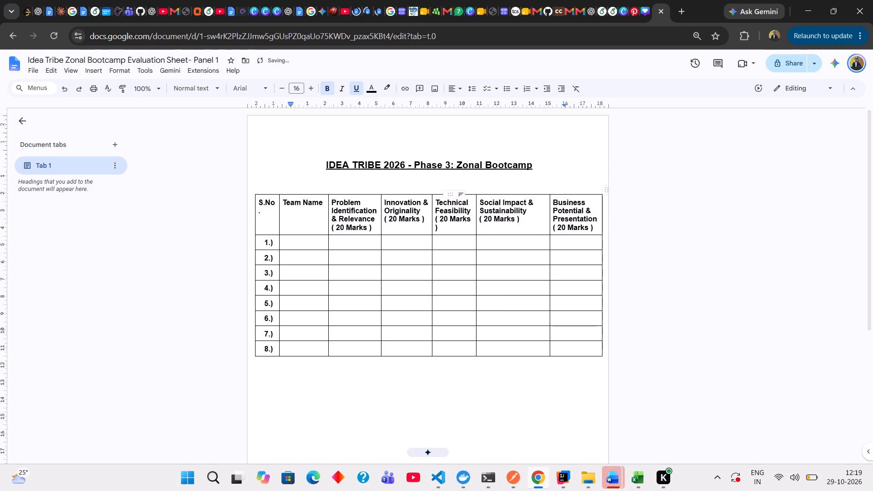
key("ctrl+z")
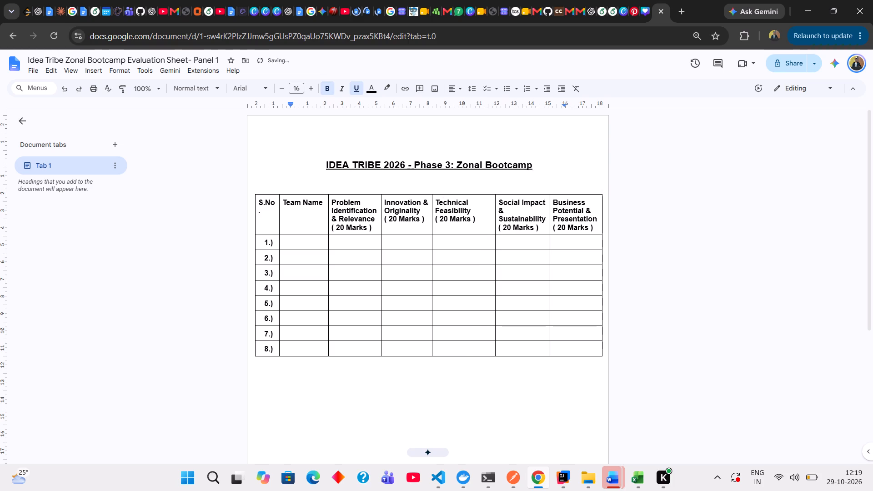
left_click_drag(494, 217, 477, 217)
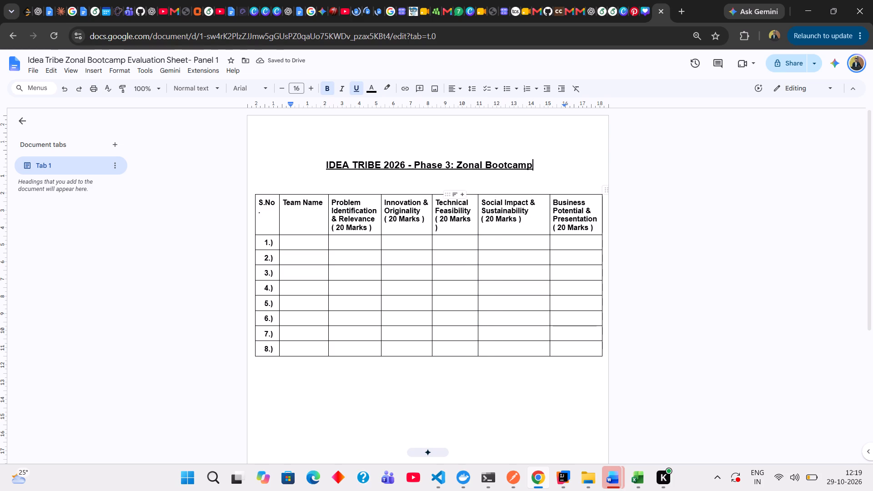
left_click(436, 231)
key("BackSpace")
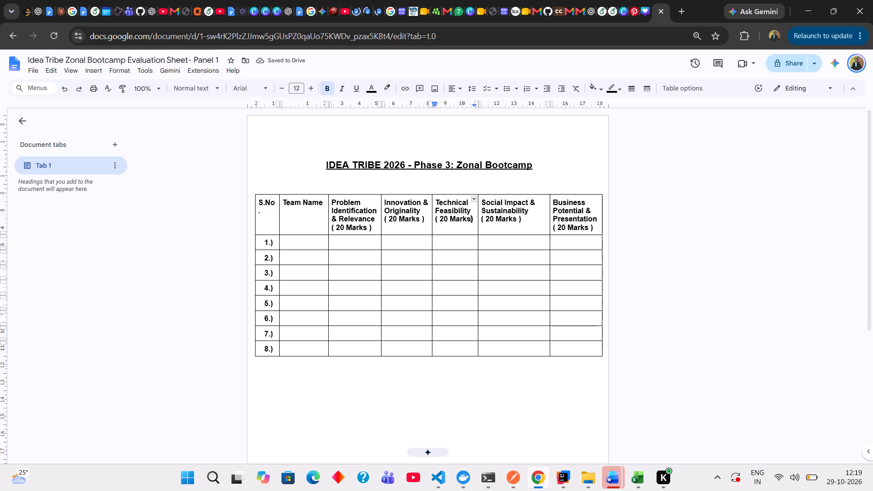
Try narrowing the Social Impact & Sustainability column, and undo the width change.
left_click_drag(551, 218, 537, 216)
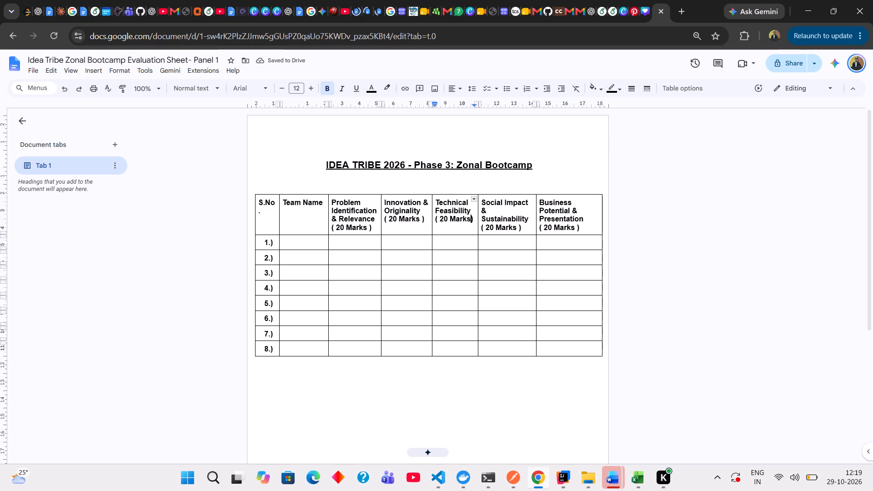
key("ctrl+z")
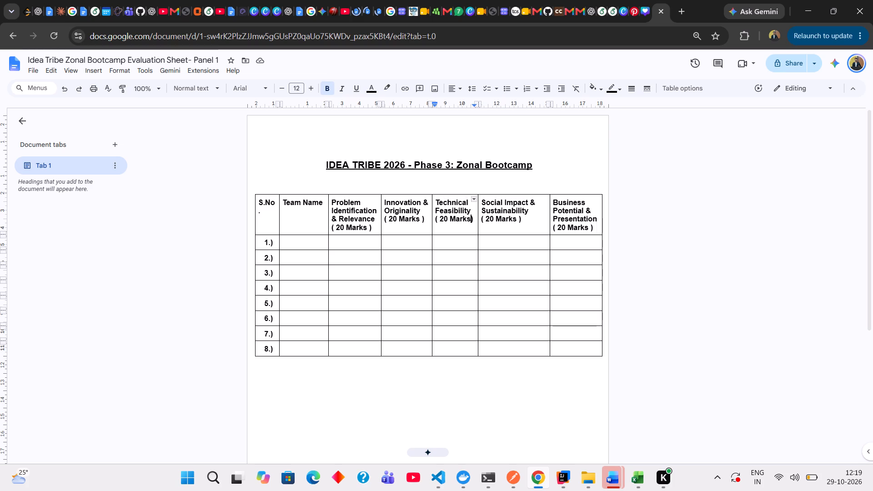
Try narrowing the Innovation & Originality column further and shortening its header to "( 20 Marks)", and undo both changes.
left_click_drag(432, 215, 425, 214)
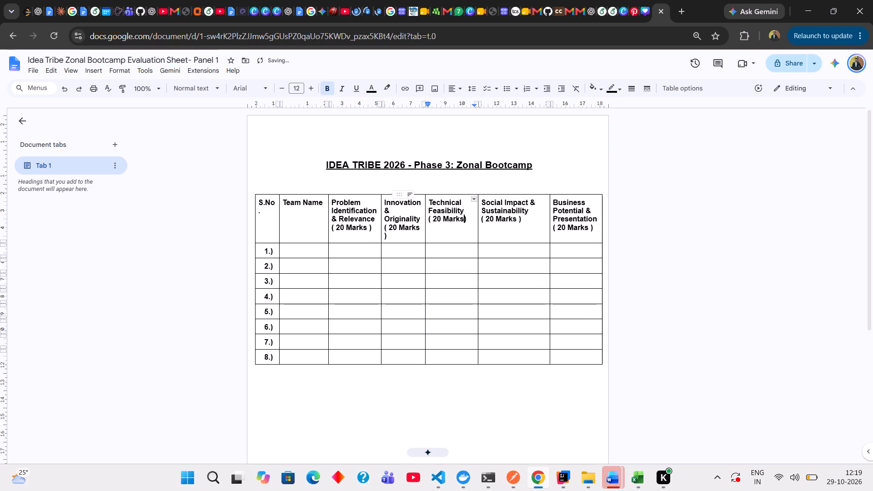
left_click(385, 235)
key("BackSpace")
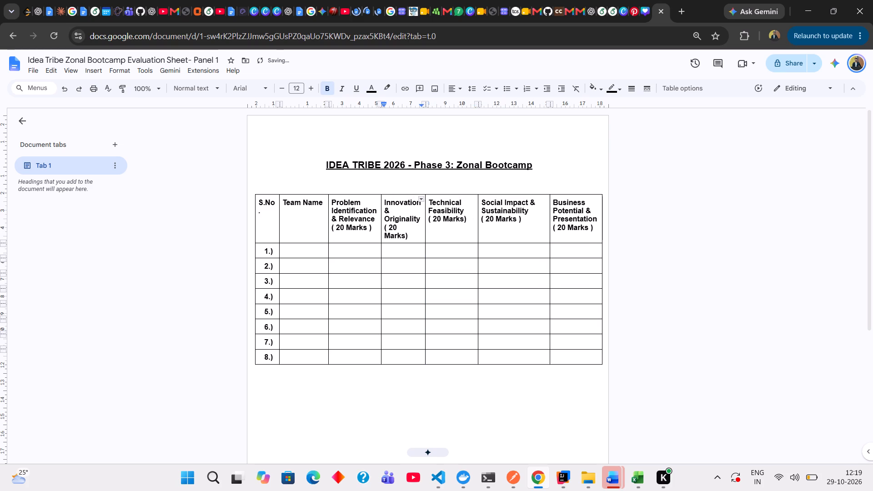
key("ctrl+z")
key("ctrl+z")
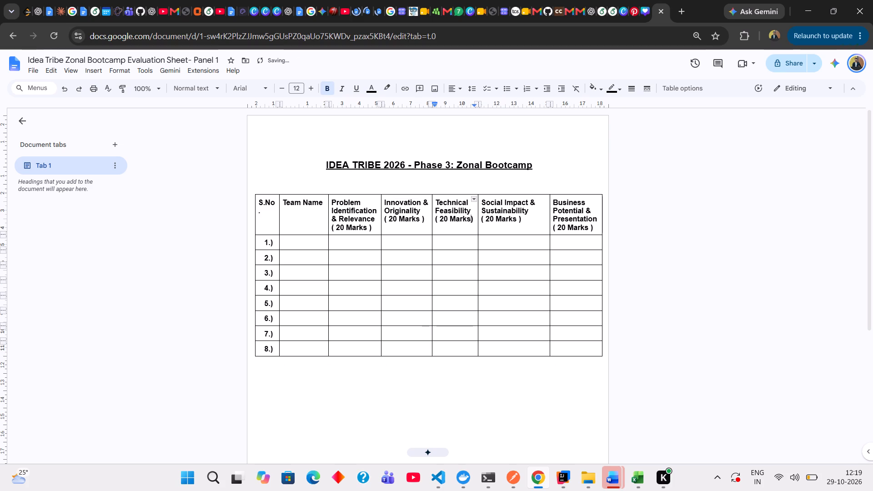
Narrow the Social Impact & Sustainability column and the Business Potential & Presentation column, bringing the table's outer edge inward.
left_click_drag(549, 213, 544, 213)
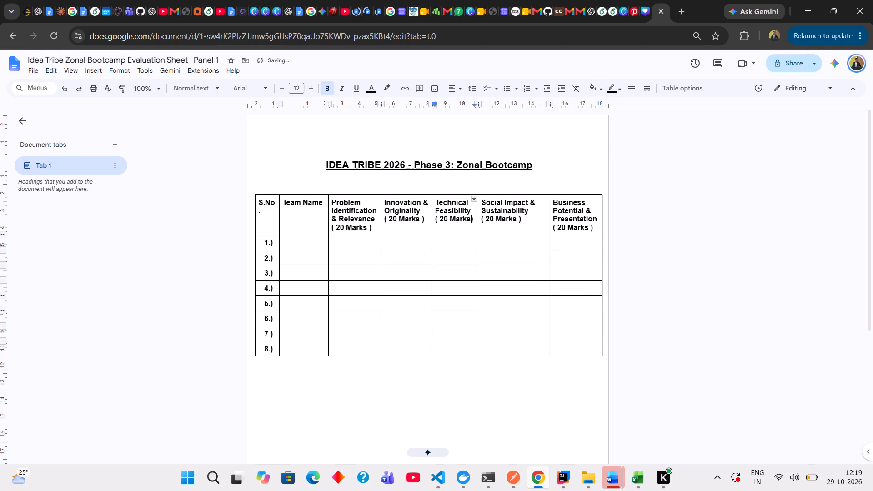
left_click_drag(544, 213, 537, 211)
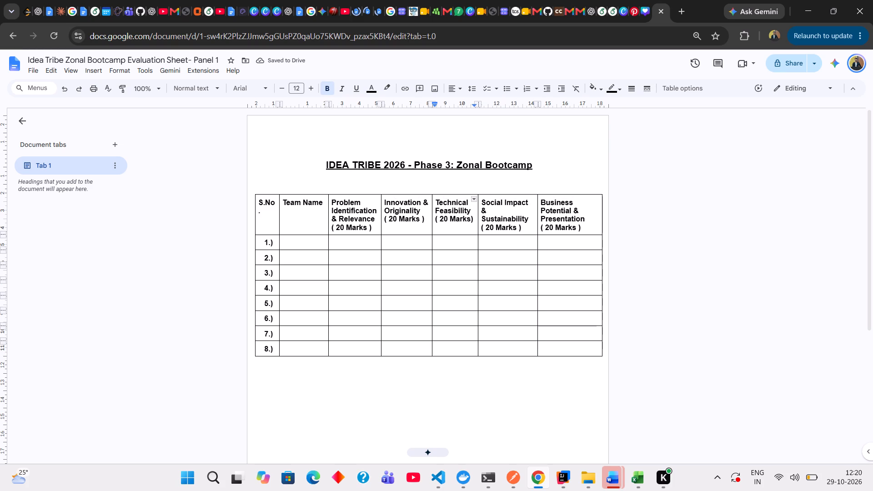
left_click_drag(601, 217, 586, 217)
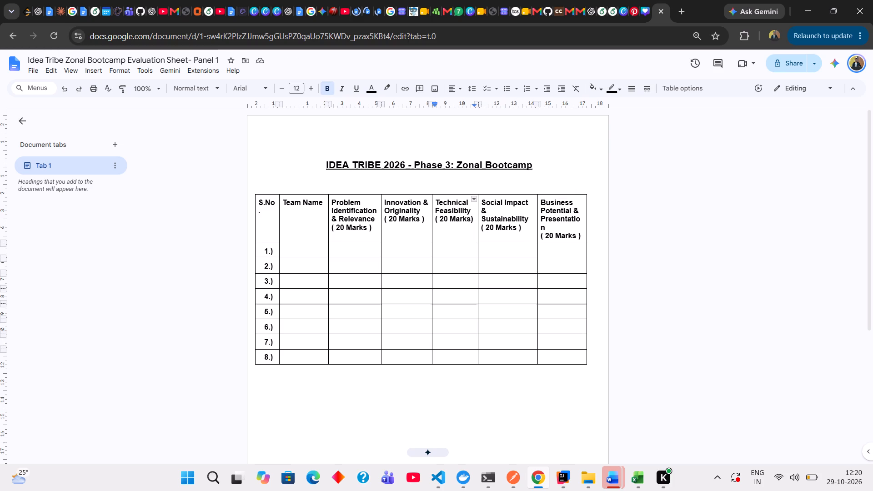
Narrow the S.No. column so its header wraps over three lines, keeping the header text as S.No.
left_click(280, 213)
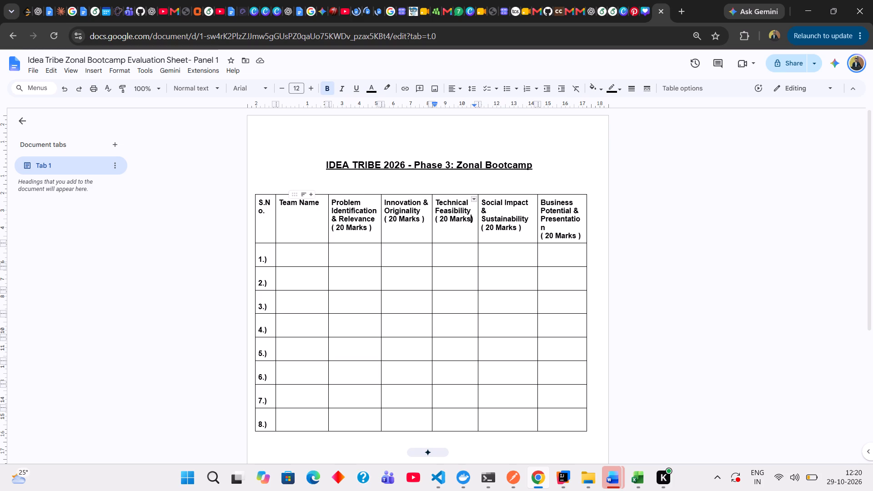
left_click_drag(275, 219, 271, 219)
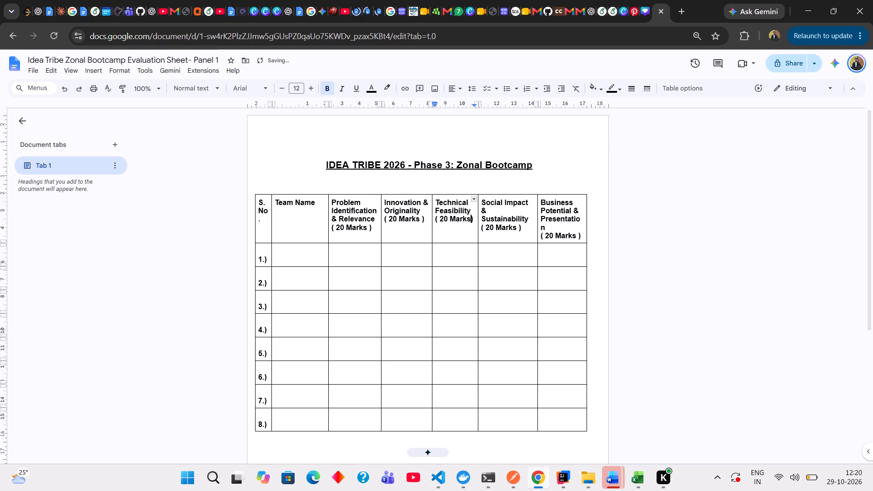
left_click(257, 220)
key("BackSpace")
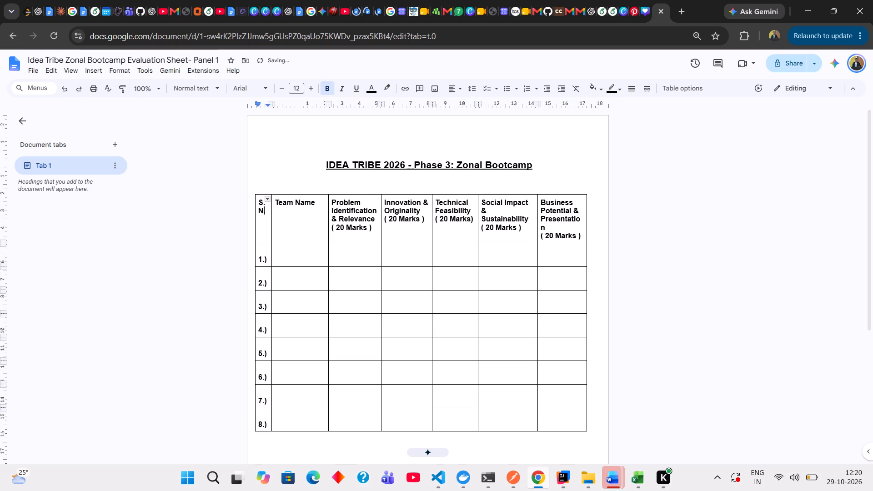
key("o")
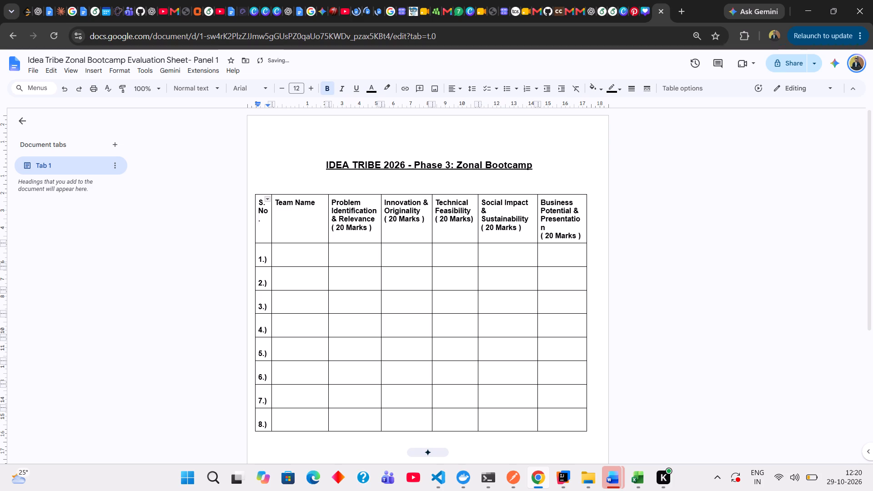
left_click(283, 129)
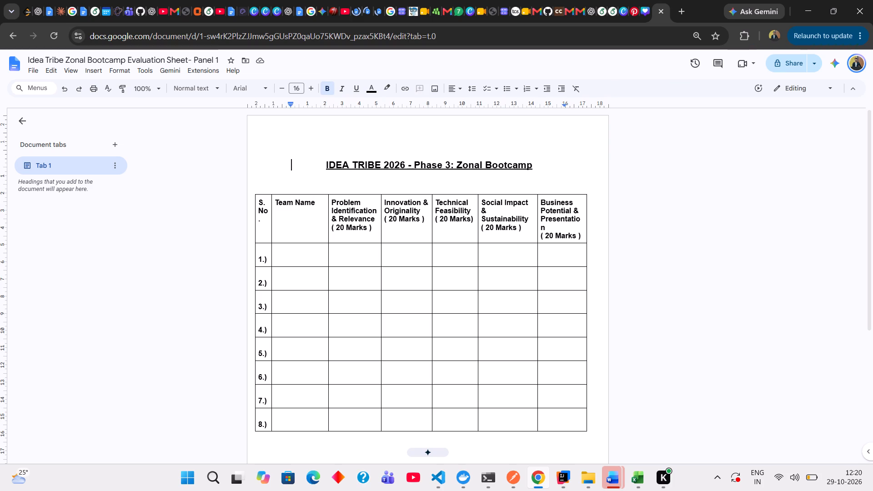
Narrow the Team Name column until its header wraps onto two lines.
left_click_drag(328, 217, 322, 217)
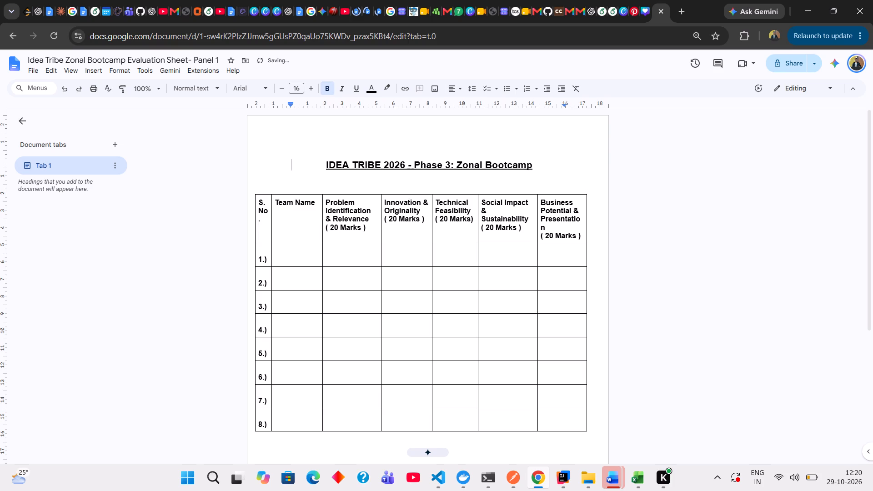
left_click(322, 219)
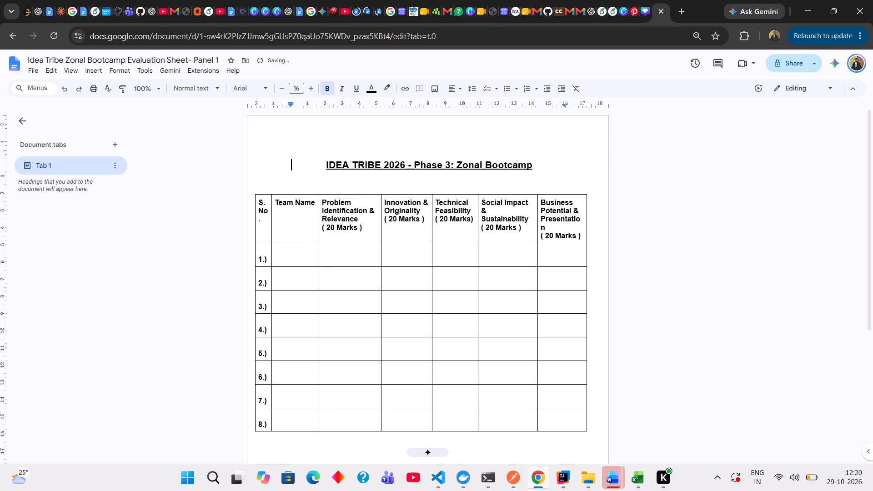
left_click(320, 217)
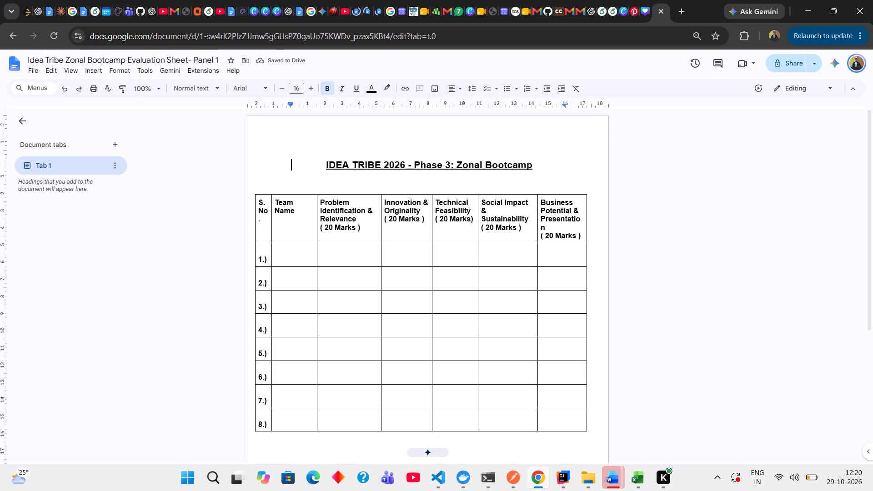
Narrow the Problem Identification & Relevance column and the Innovation & Originality column until each title wraps onto three lines.
left_click_drag(381, 222, 373, 221)
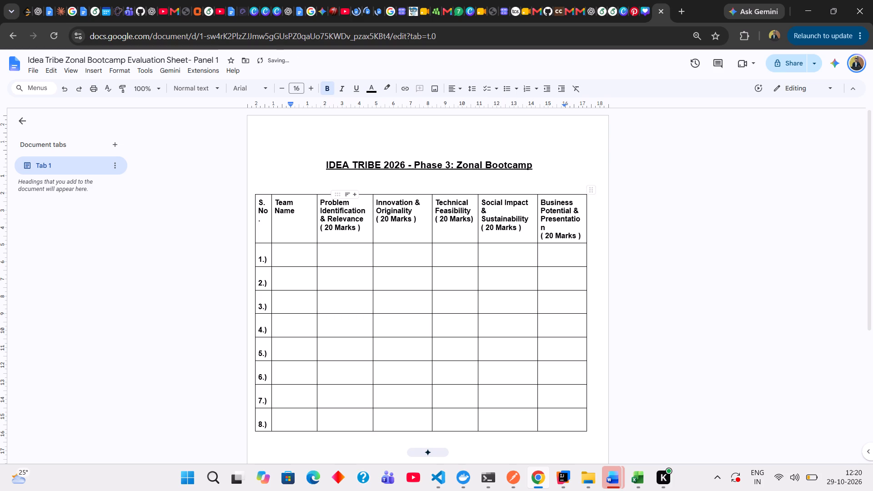
left_click_drag(372, 221, 368, 221)
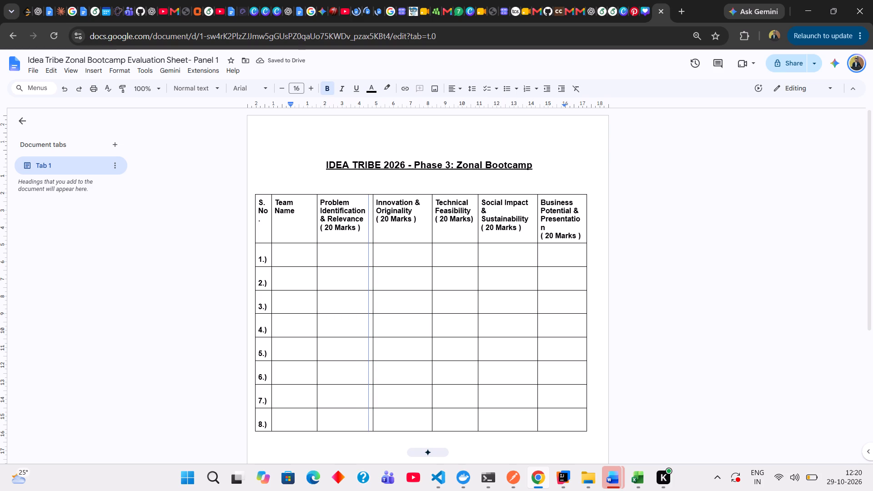
left_click_drag(368, 221, 368, 221)
left_click_drag(431, 228, 416, 227)
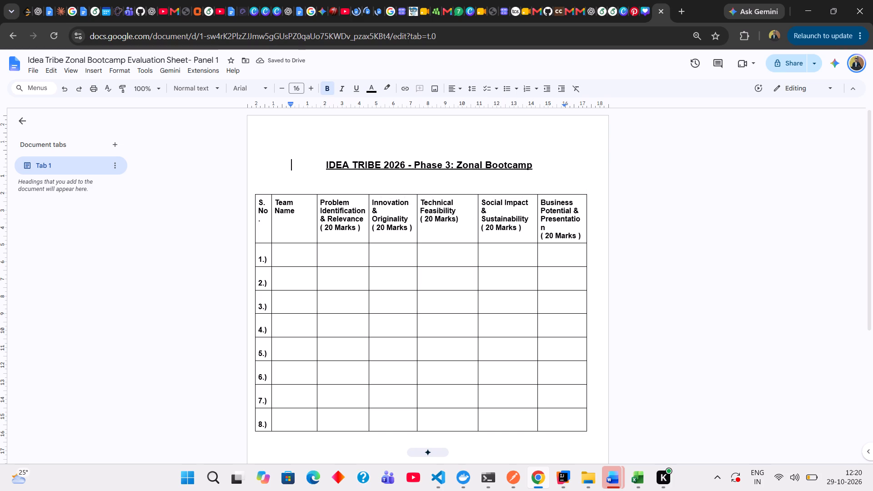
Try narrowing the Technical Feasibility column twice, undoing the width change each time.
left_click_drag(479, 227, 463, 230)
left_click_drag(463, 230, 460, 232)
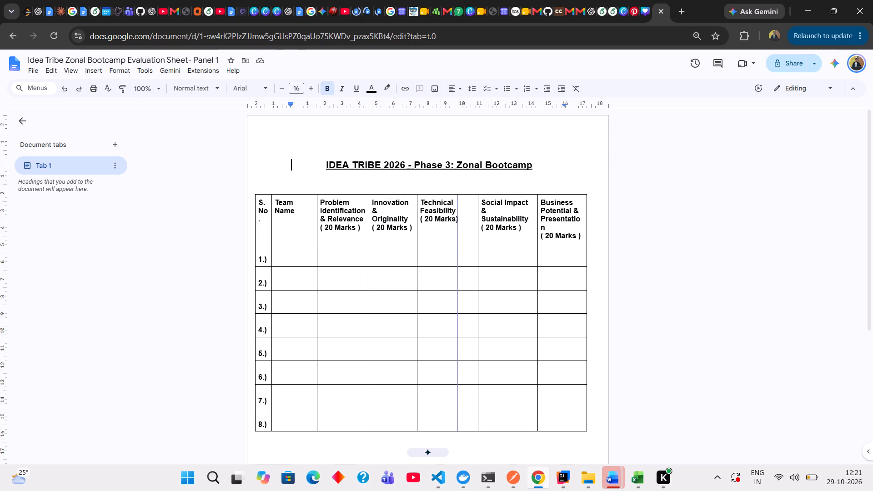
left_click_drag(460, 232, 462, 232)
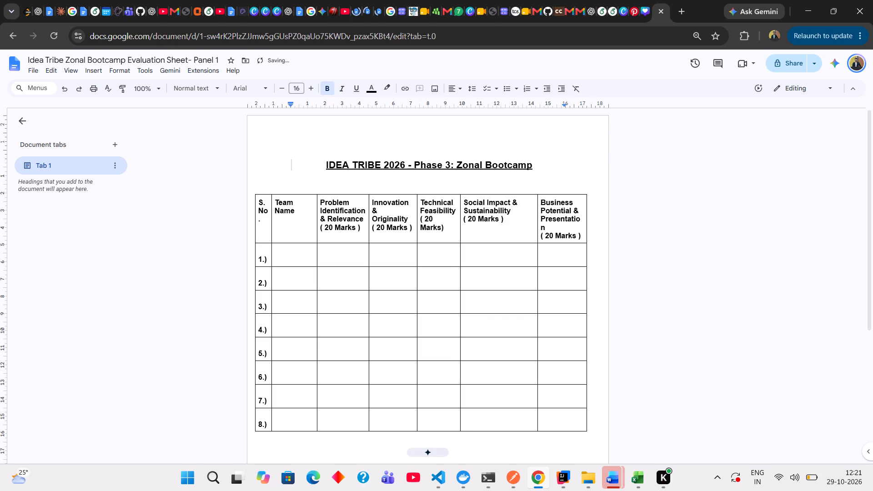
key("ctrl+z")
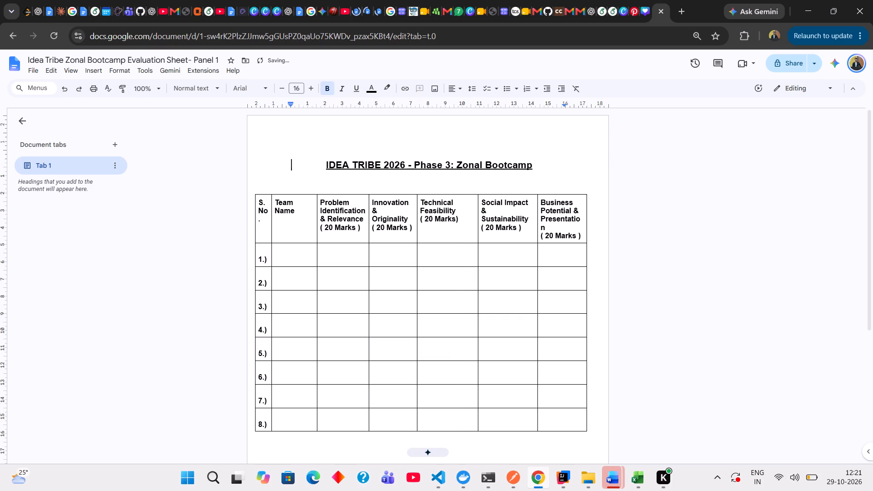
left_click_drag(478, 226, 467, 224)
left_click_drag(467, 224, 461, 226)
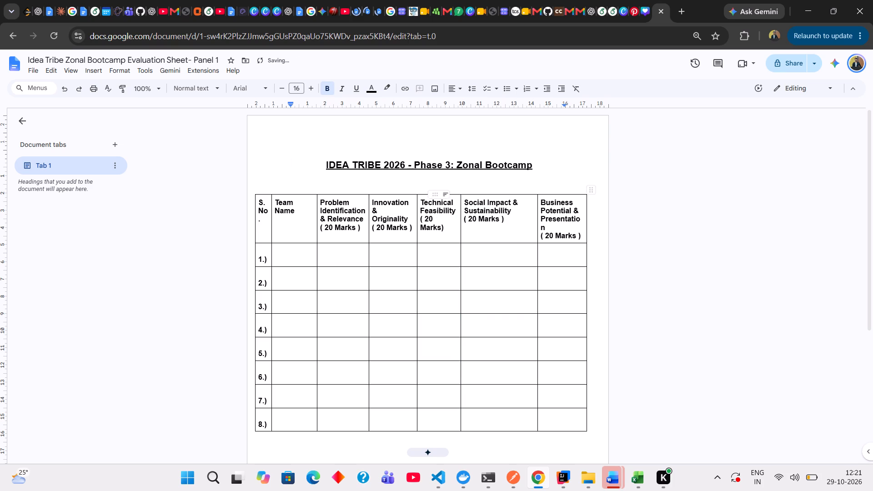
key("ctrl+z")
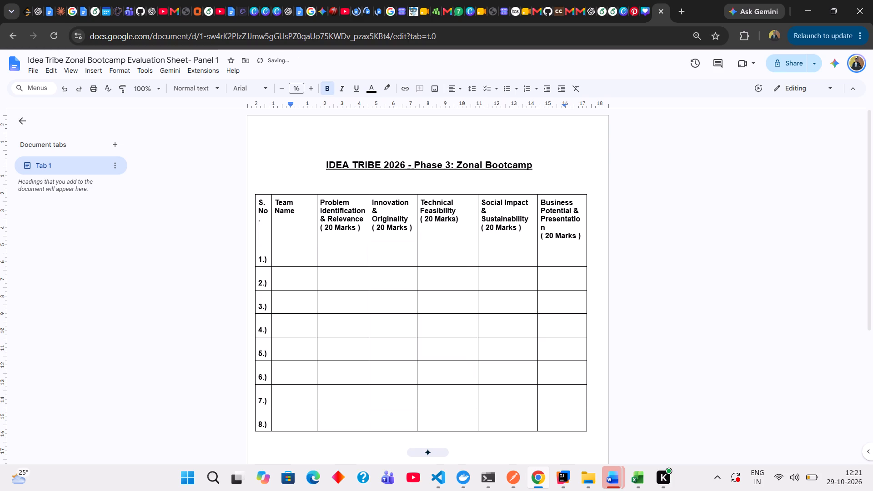
Narrow the Technical Feasibility column until it just fits "( 20 Marks)" on one line.
left_click_drag(478, 227, 462, 227)
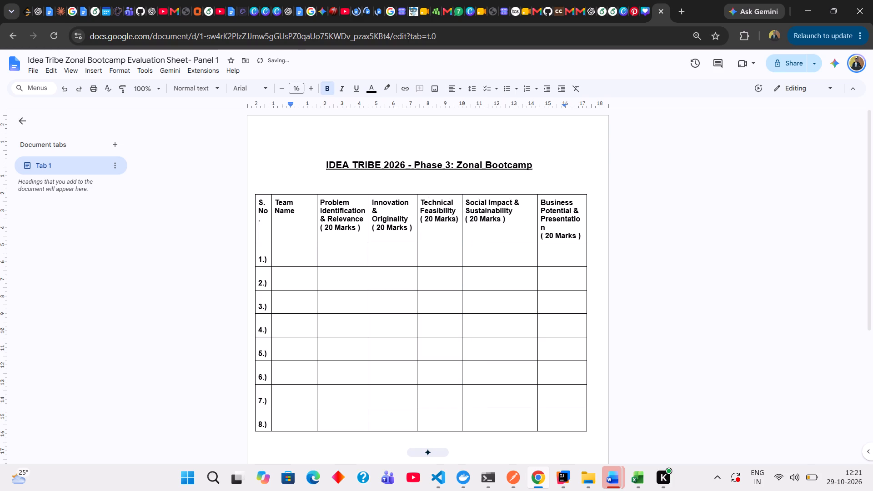
Narrow the Social Impact & Sustainability and Business Potential & Presentation columns to fit their headers, bringing the table's outer edge inward.
left_click_drag(537, 223, 516, 222)
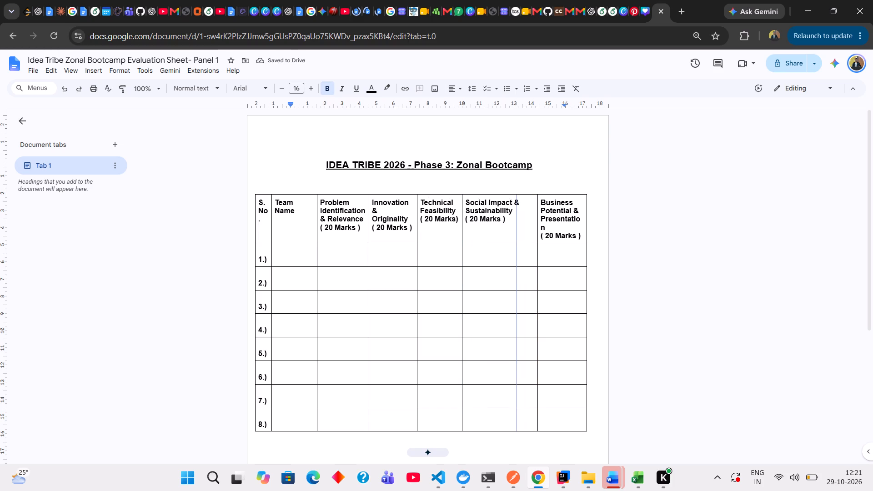
left_click_drag(516, 222, 515, 222)
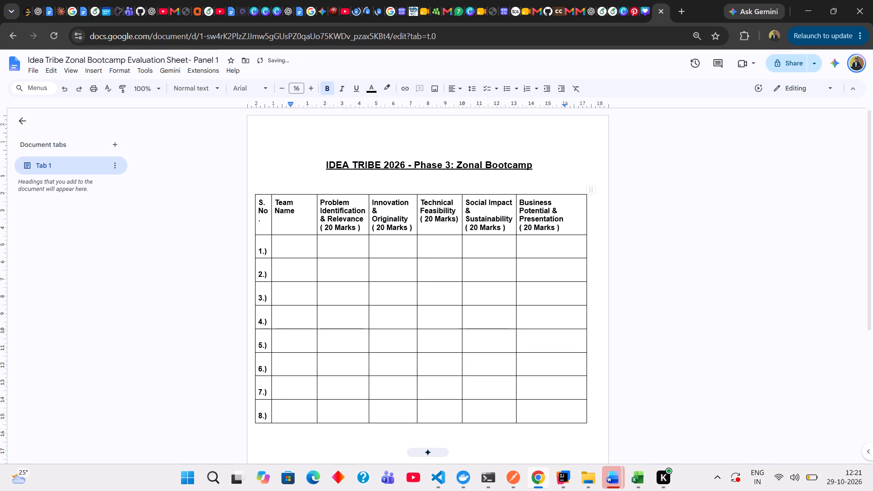
left_click_drag(585, 220, 565, 220)
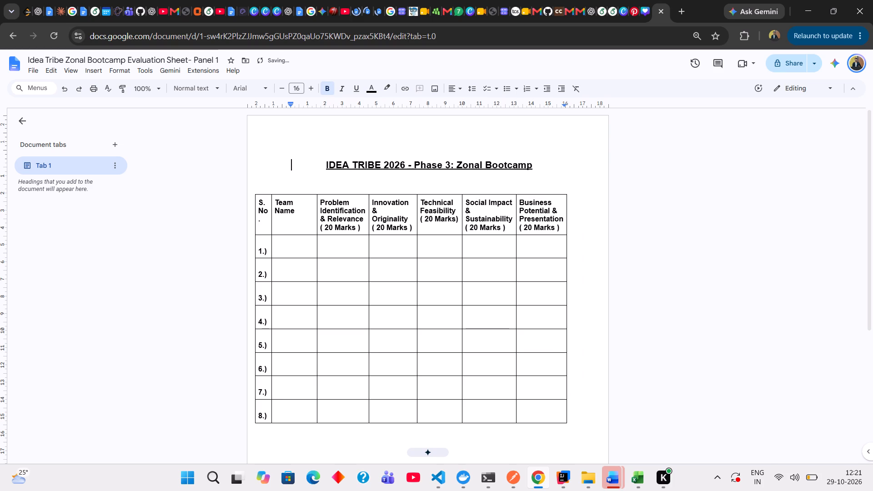
Insert an empty column after the Business Potential & Presentation column.
right_click(567, 203)
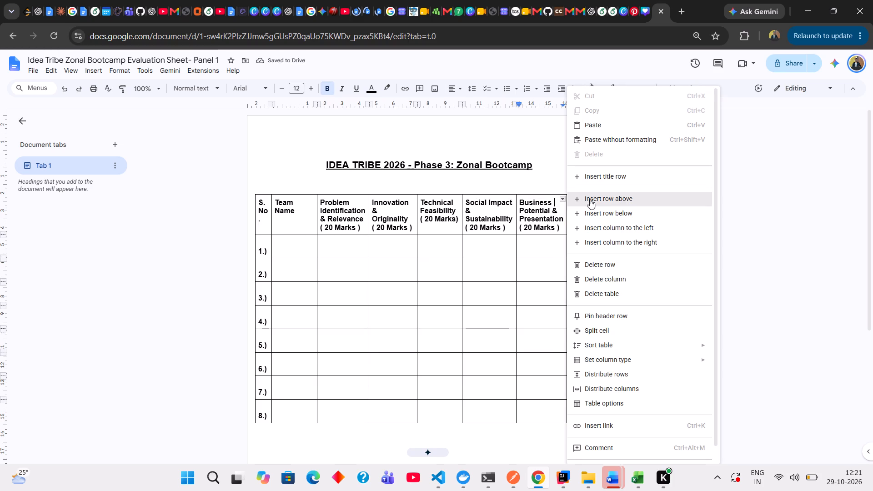
left_click(615, 238)
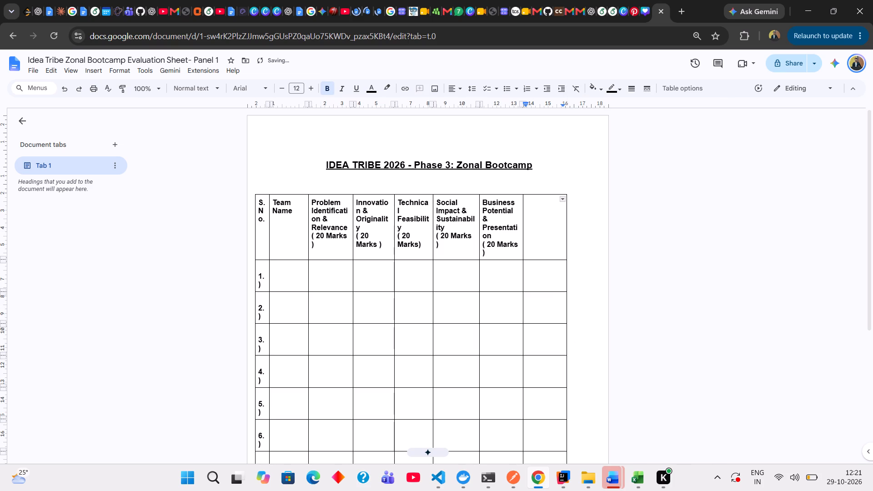
left_click(693, 240)
Extend the table's outer edge almost to the page edge and widen the Business Potential & Presentation column into the added space.
scroll(693, 240, "down", 1)
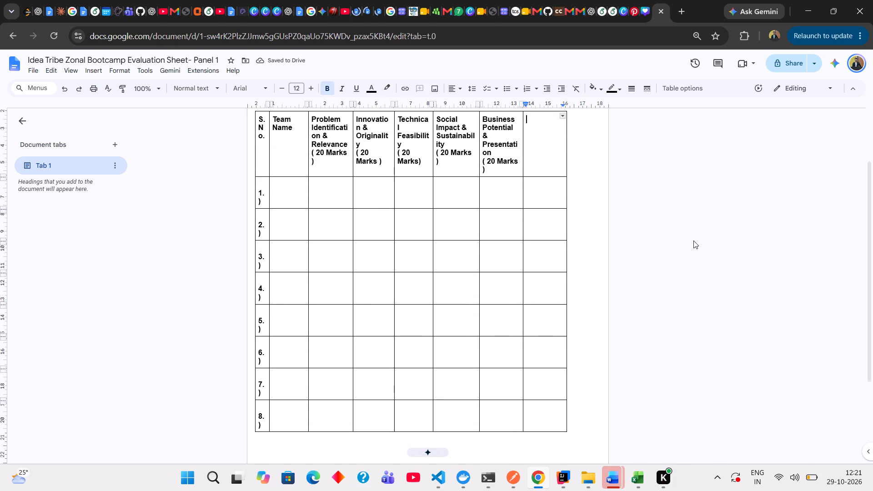
scroll(693, 240, "down", 1)
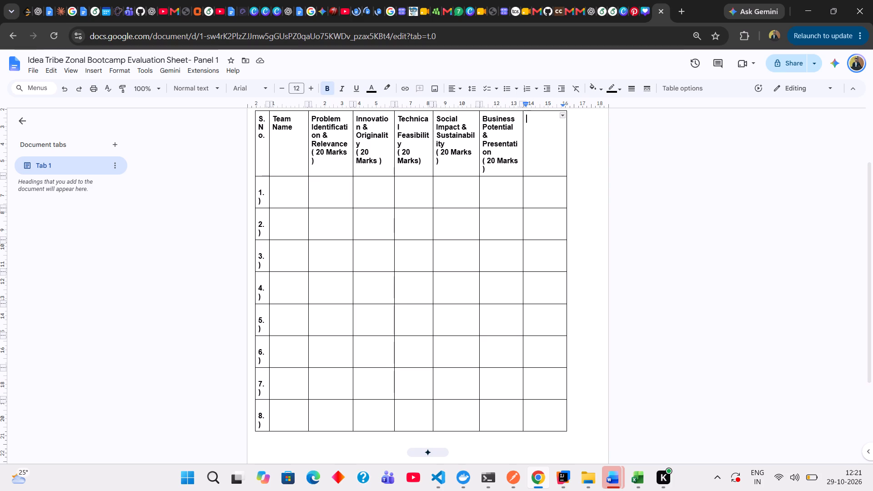
left_click_drag(567, 145, 603, 150)
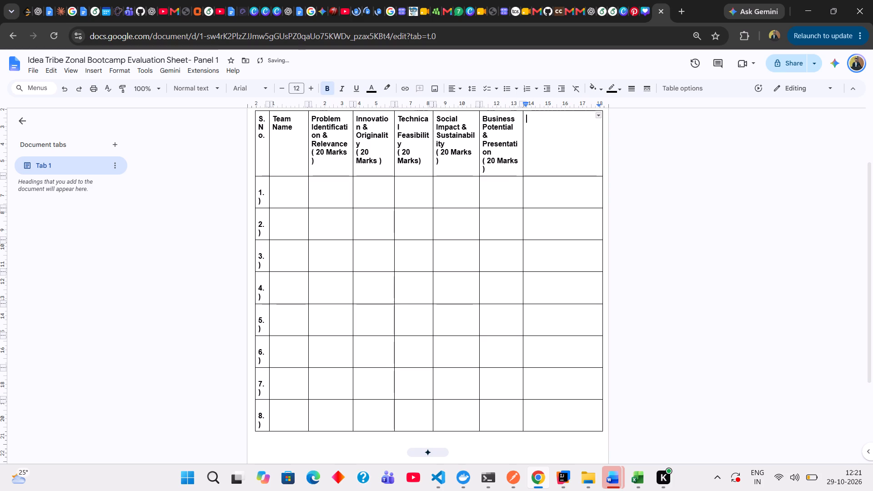
left_click_drag(522, 136, 547, 139)
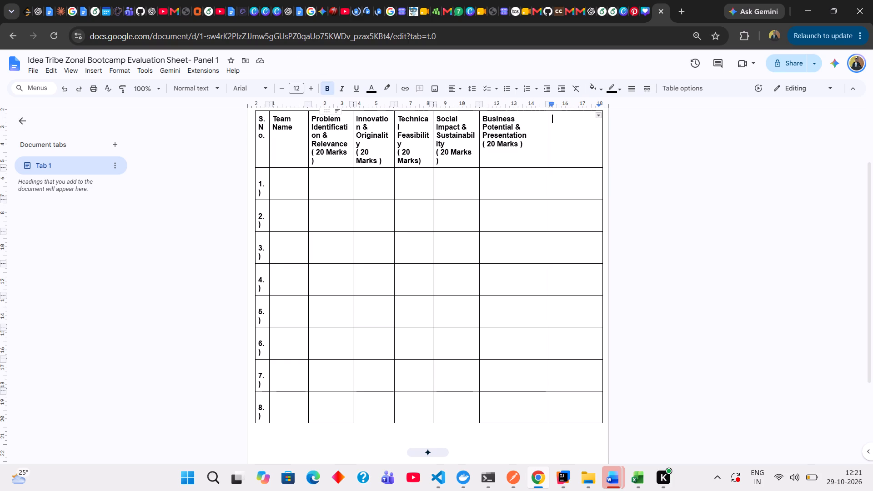
Widen the Problem Identification & Relevance column until "Identification" fits on one line.
left_click(352, 132)
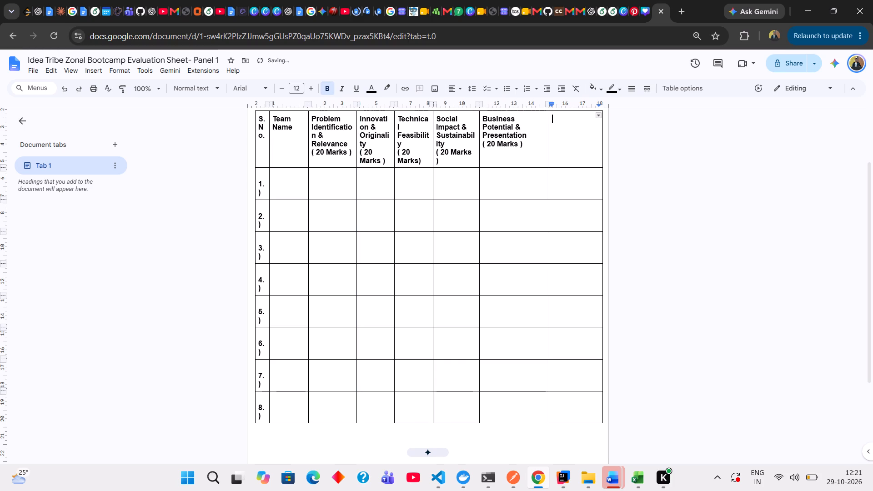
left_click_drag(356, 132, 360, 133)
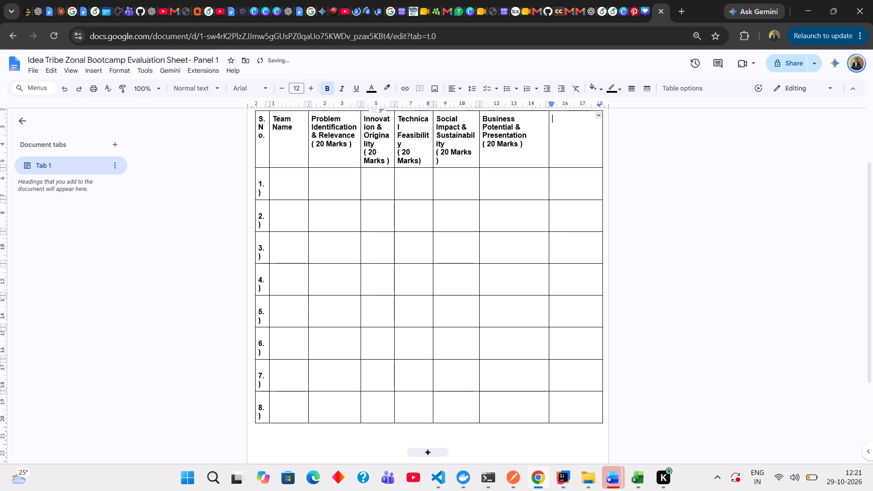
Widen the Innovation & Originality column and remove the space before its closing bracket so "( 20 Marks)" fits on one line.
left_click_drag(394, 135, 399, 137)
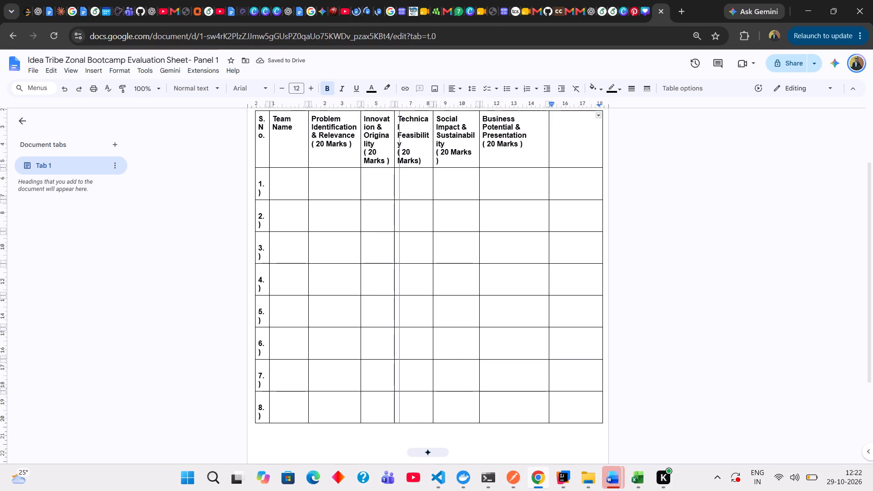
left_click_drag(399, 137, 399, 137)
left_click(398, 137)
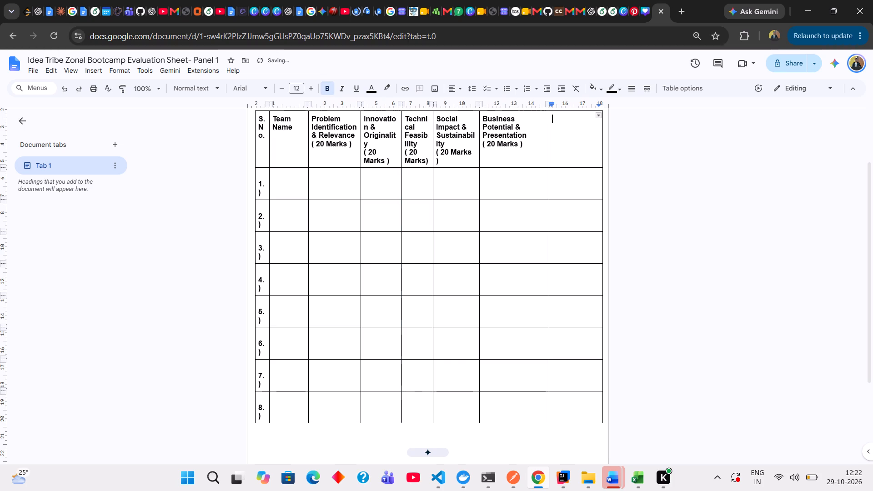
left_click(402, 137)
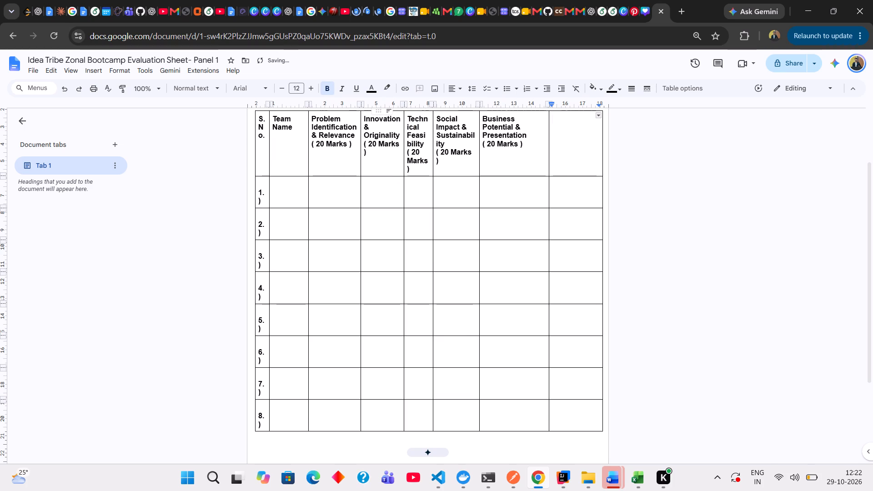
left_click(365, 153)
key("BackSpace")
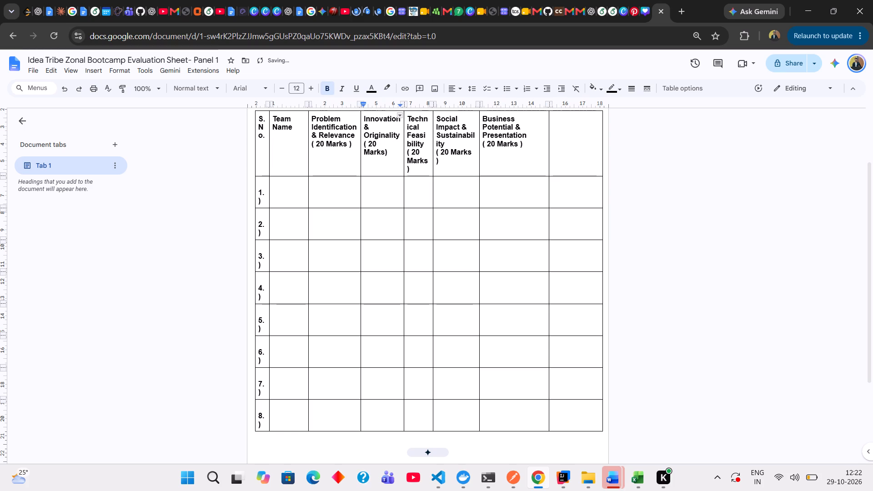
key("ctrl+z")
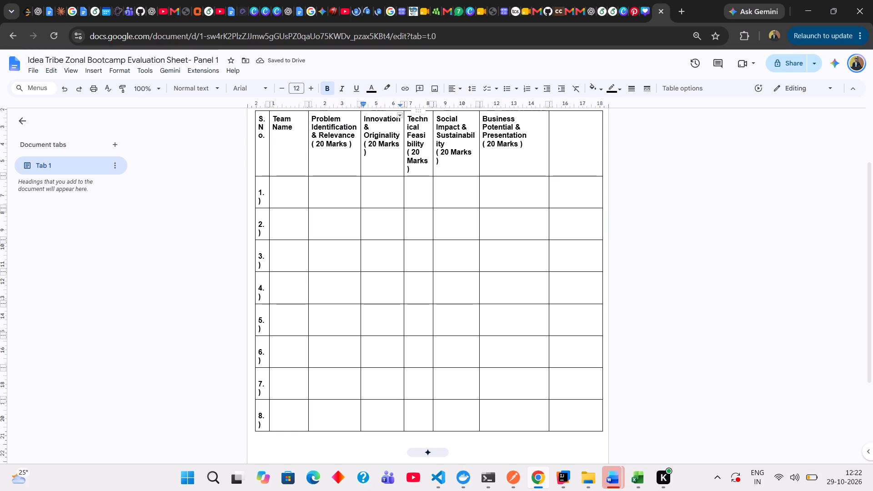
left_click(404, 142)
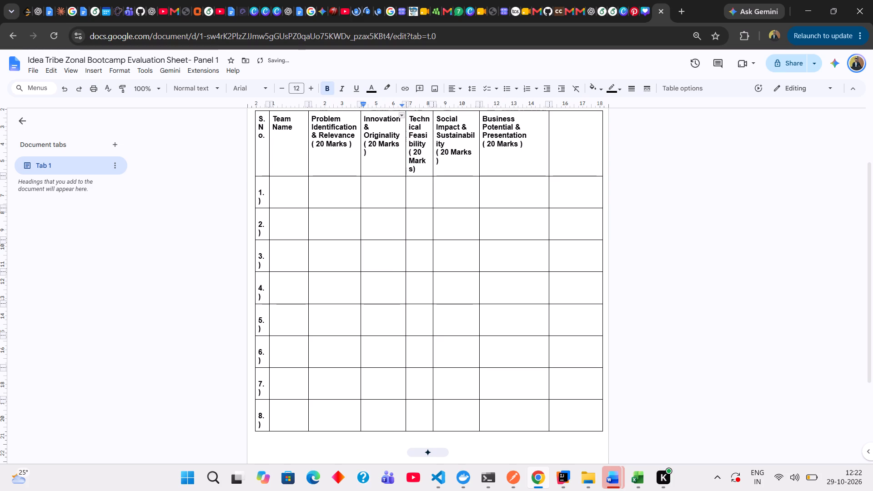
key("BackSpace")
Widen the Technical Feasibility column until "Technical", "Feasibility" and "( 20 Marks)" each fit on one line.
left_click_drag(432, 143, 436, 143)
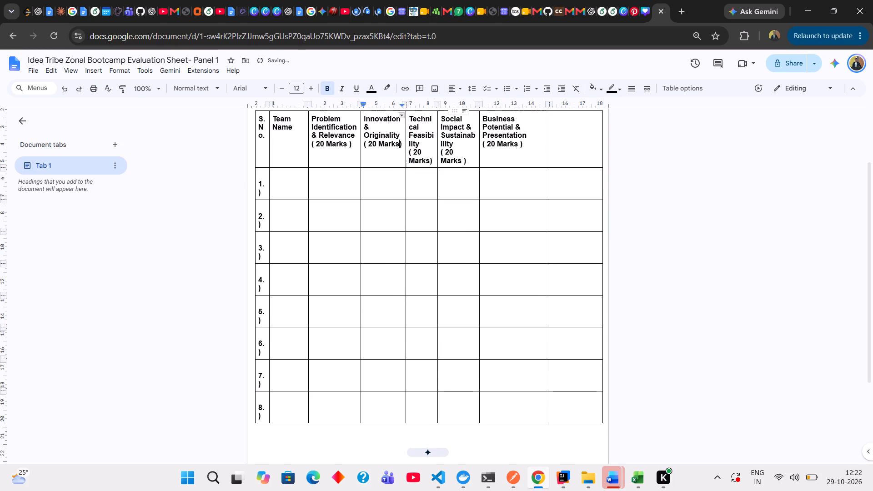
left_click_drag(436, 146, 441, 146)
left_click(441, 146)
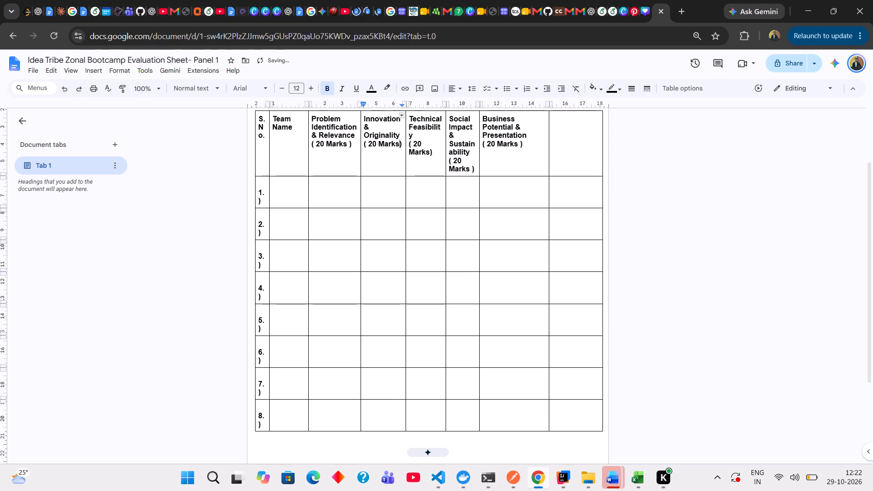
left_click(445, 146)
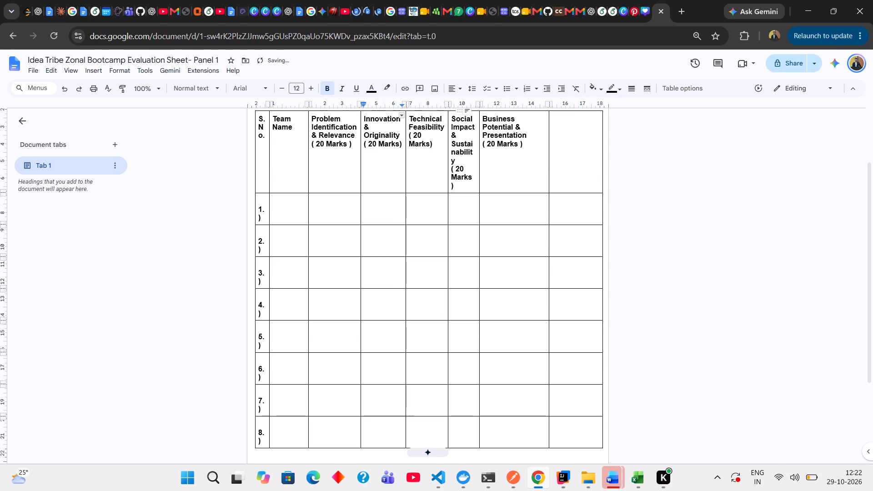
left_click(447, 147)
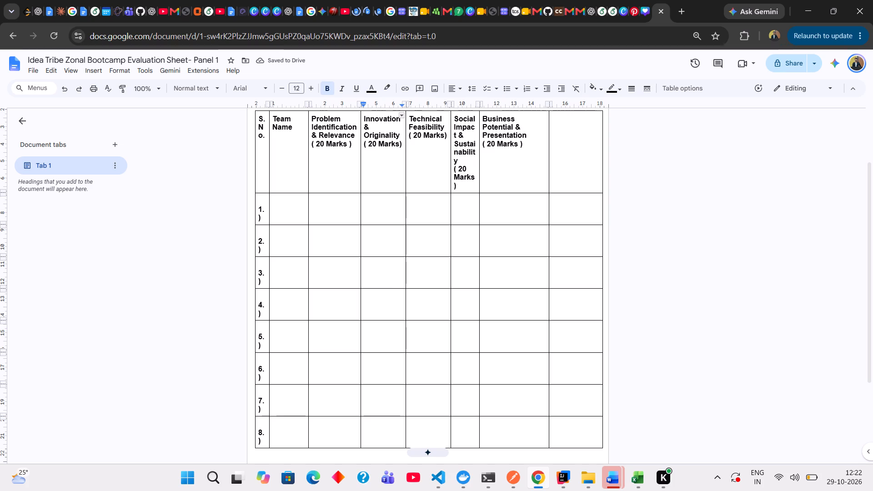
Widen the Social Impact & Sustainability column until "Social Impact", "Sustainability" and "( 20 Marks )" each fit on one line.
left_click_drag(479, 157, 483, 157)
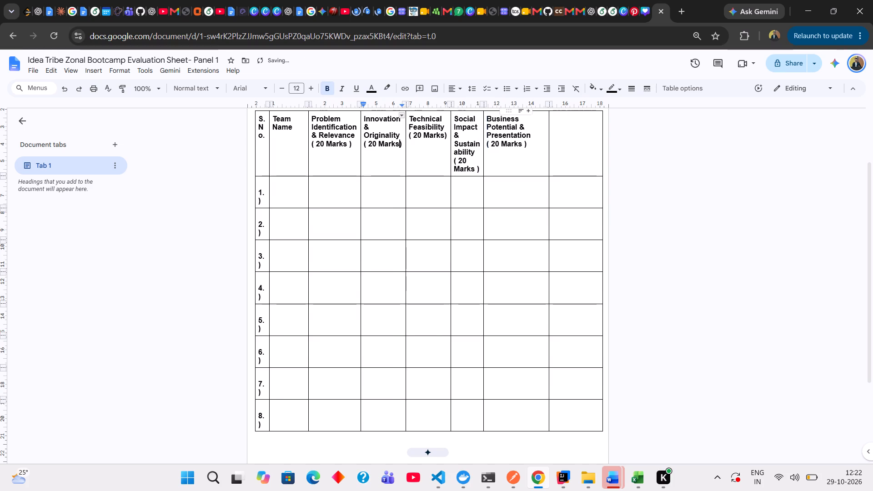
left_click(483, 157)
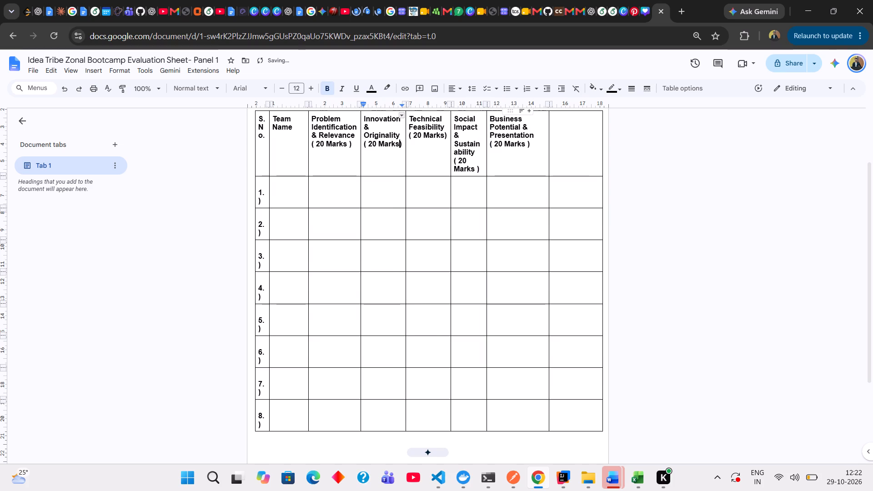
left_click_drag(487, 158, 492, 158)
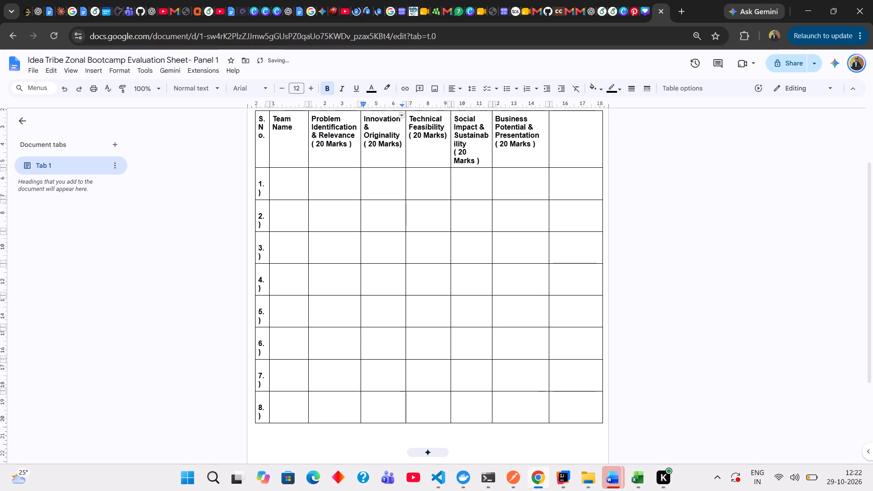
left_click_drag(492, 157, 496, 159)
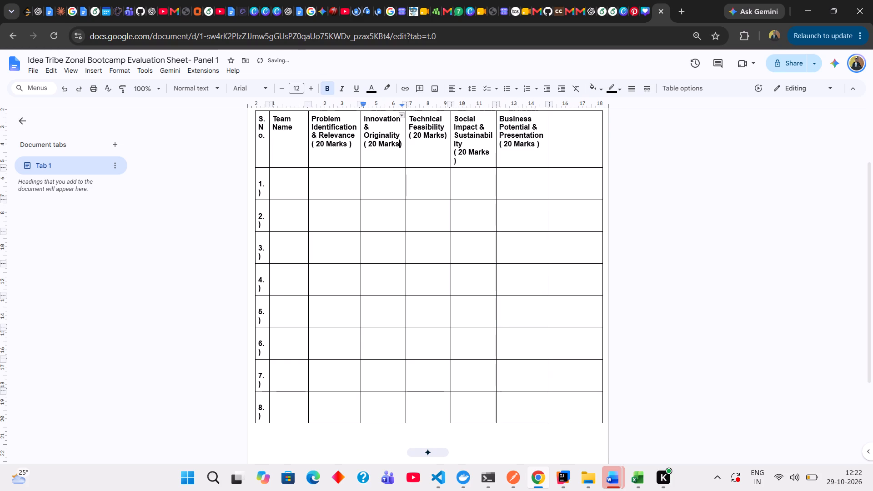
left_click(495, 159)
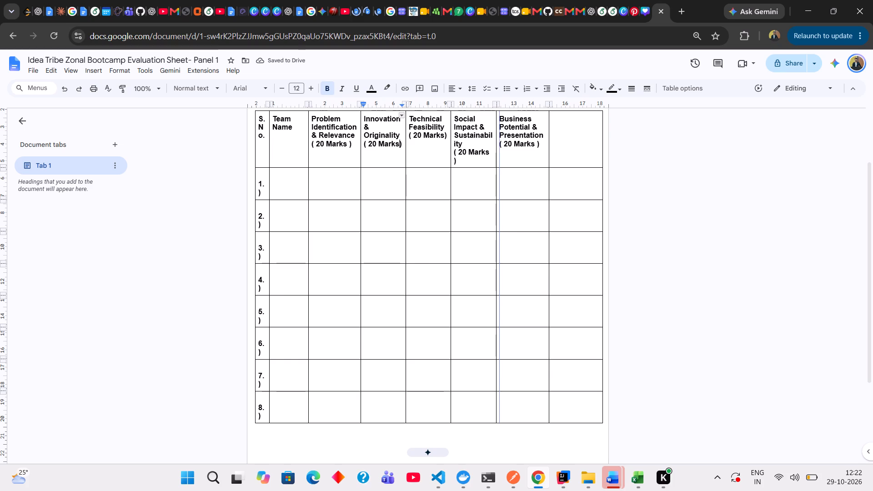
left_click(498, 154)
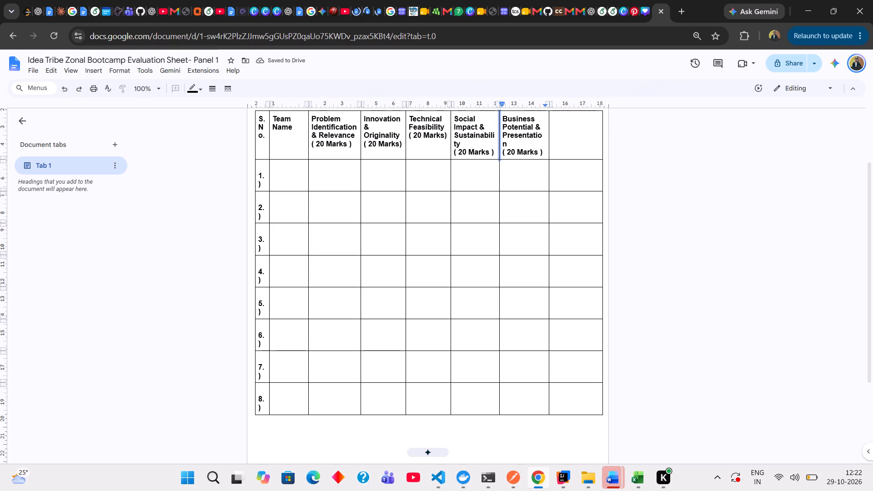
left_click(630, 151)
left_click(499, 136)
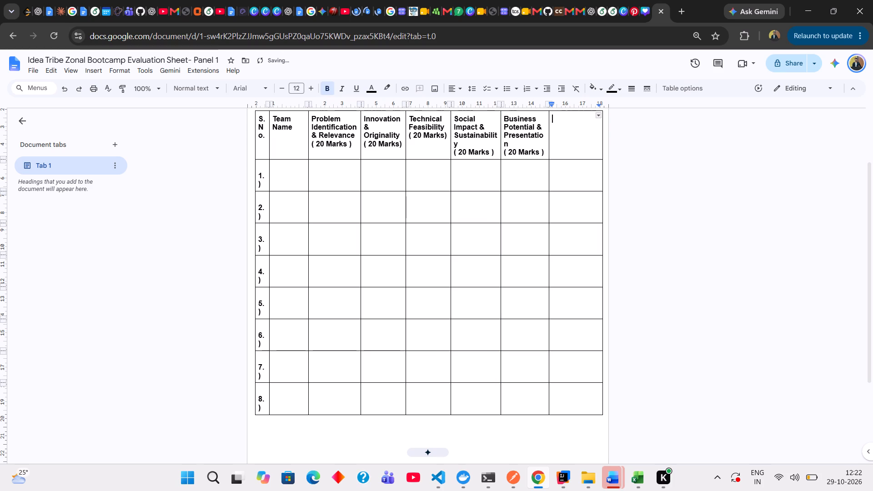
left_click(500, 138)
left_click(501, 138)
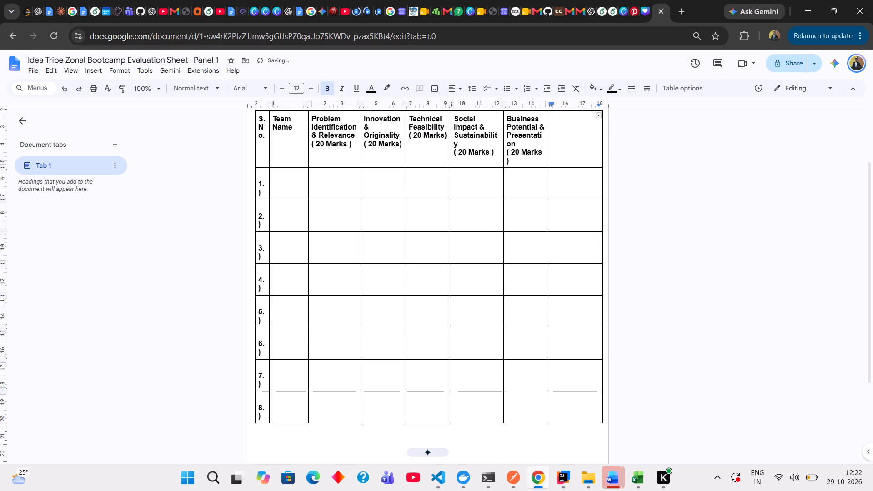
left_click(504, 140)
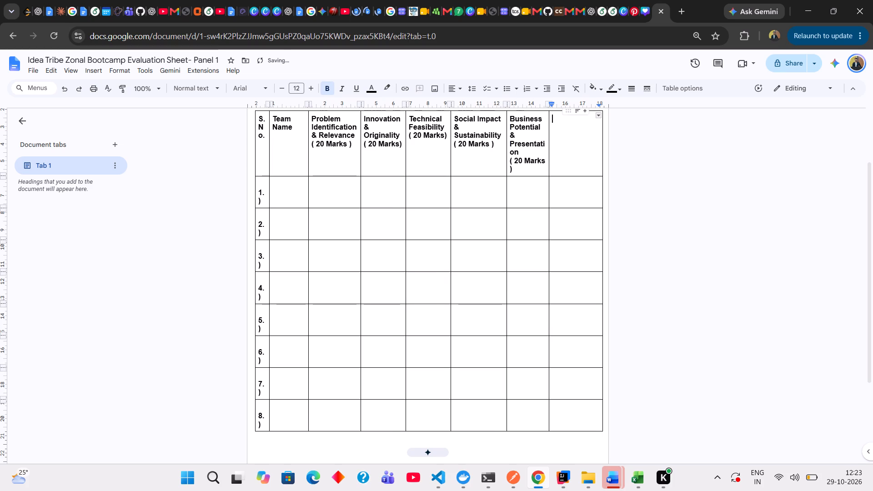
Widen the Business Potential & Presentation column until "Presentation" and "( 20 Marks )" each fit on one line.
left_click_drag(548, 140, 557, 141)
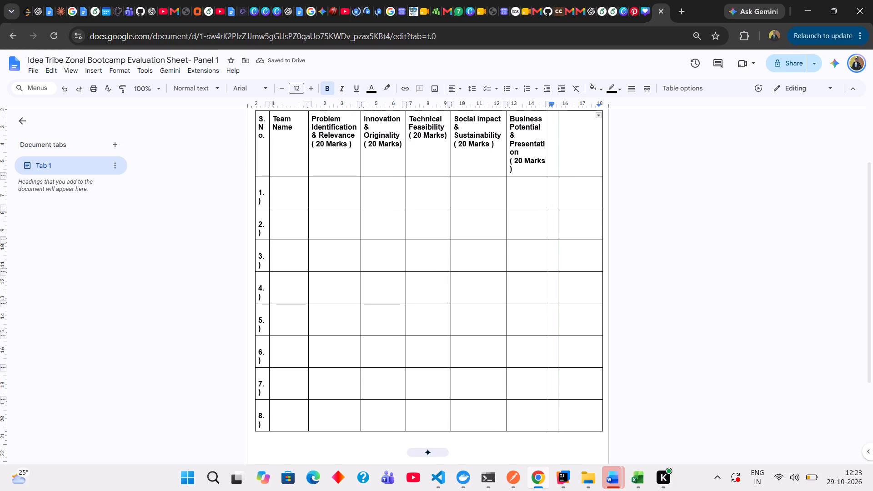
left_click(637, 171)
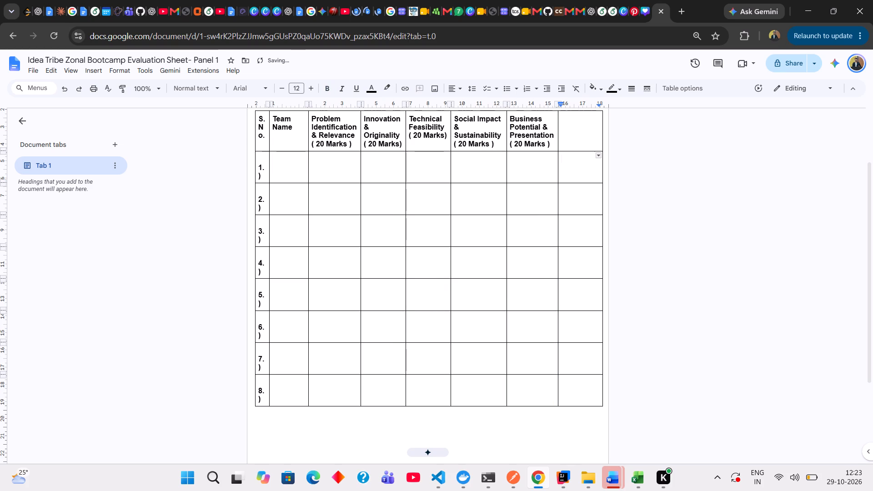
Widen the S.No. column slightly so that each row number and its bracket fit on one line.
left_click(269, 130)
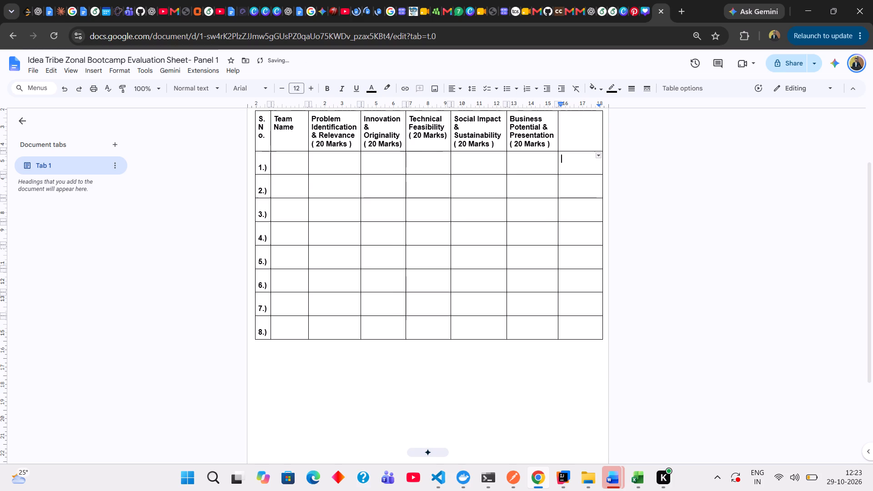
left_click(330, 403)
Enter the header "Total" in the empty last column and indent it with five leading spaces.
scroll(330, 403, "up", 2)
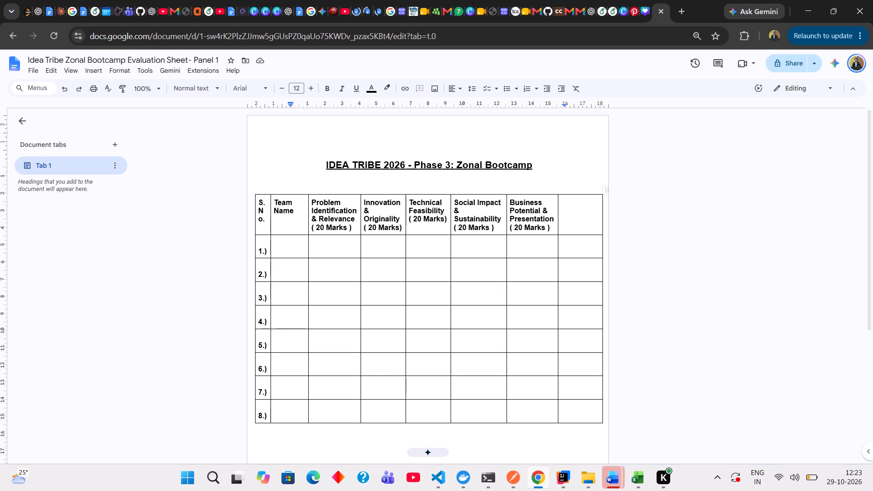
left_click(587, 219)
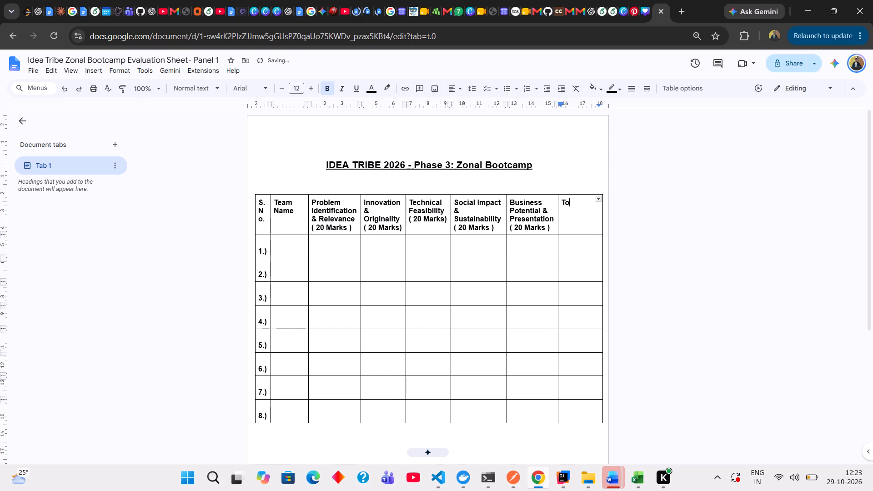
key("Left")
key("Left")
key("Left")
key("Left")
key("Left")
key("space")
key("space")
key("space")
key("space")
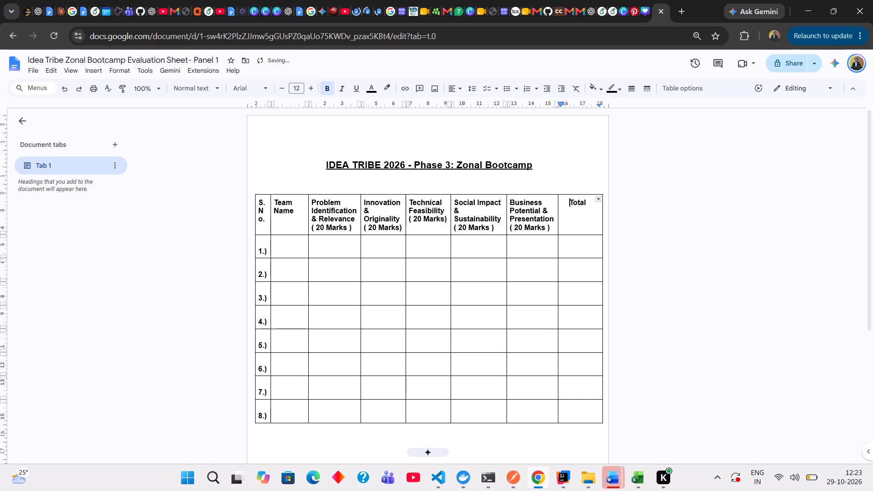
key("space")
key("Right")
key("Right")
key("Right")
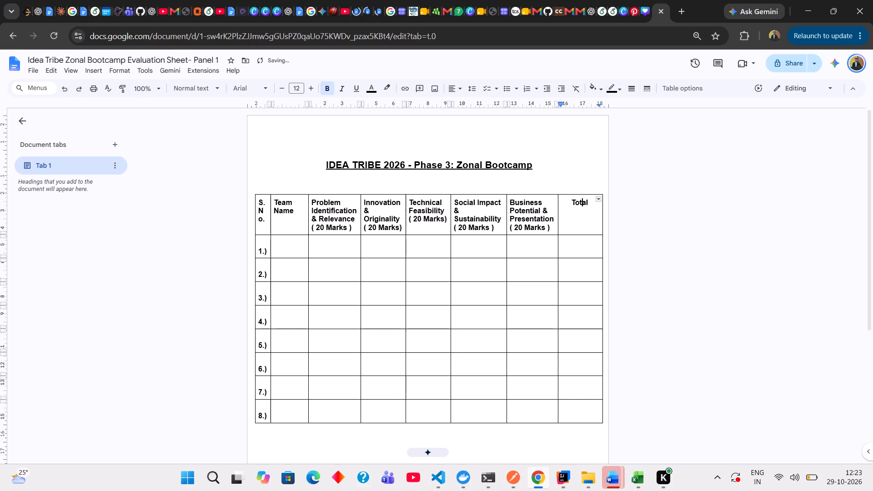
key("Right")
key("Right")
Add "(100 Marks)" on a new line below "Total", leaving no space after the opening bracket.
key("Return")
type("( 100")
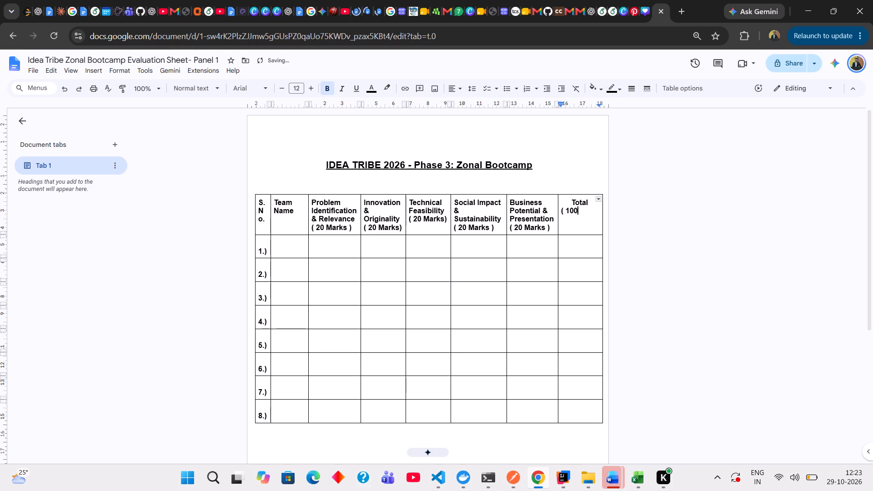
key("space")
type("arks")
key("shift+parenright")
key("Up")
key("Left")
key("Left")
key("Left")
key("Left")
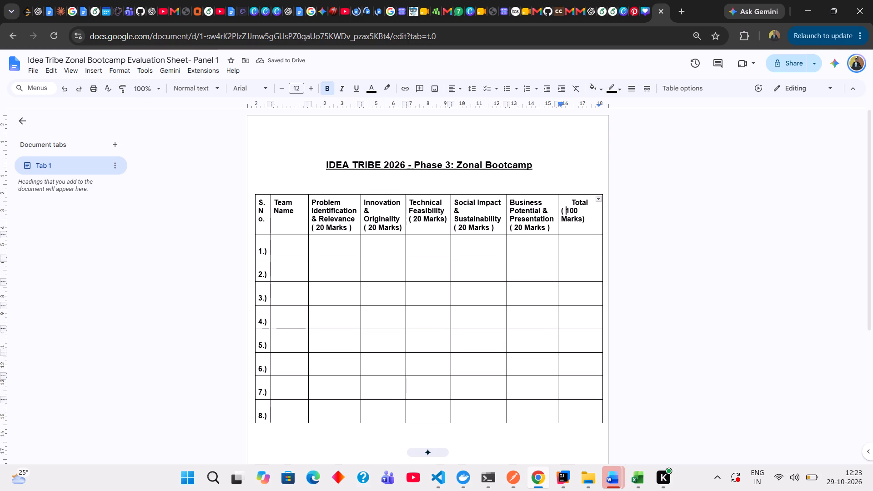
key("BackSpace")
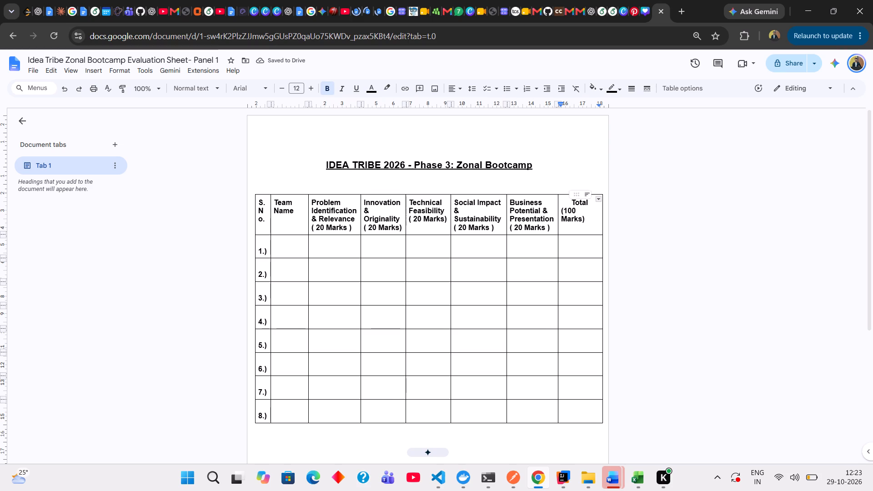
Extend the table's outer edge to widen the Total column until "(100 Marks)" fits on one line.
left_click(602, 210)
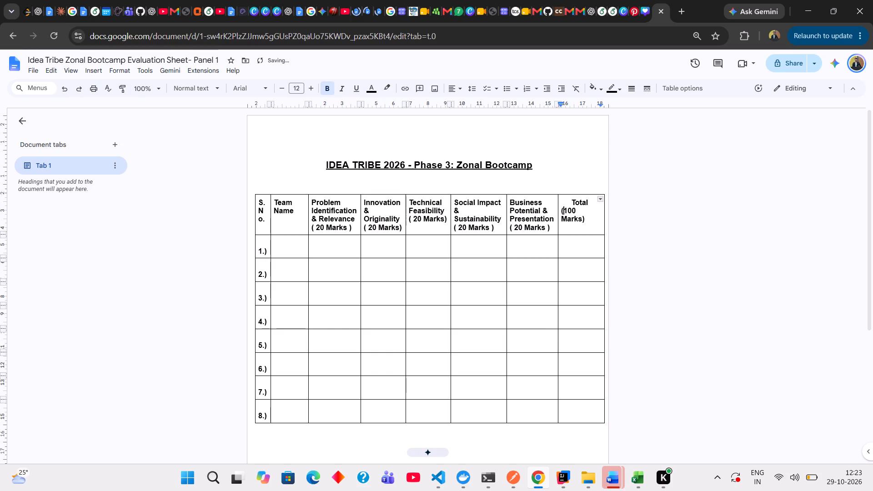
left_click(604, 210)
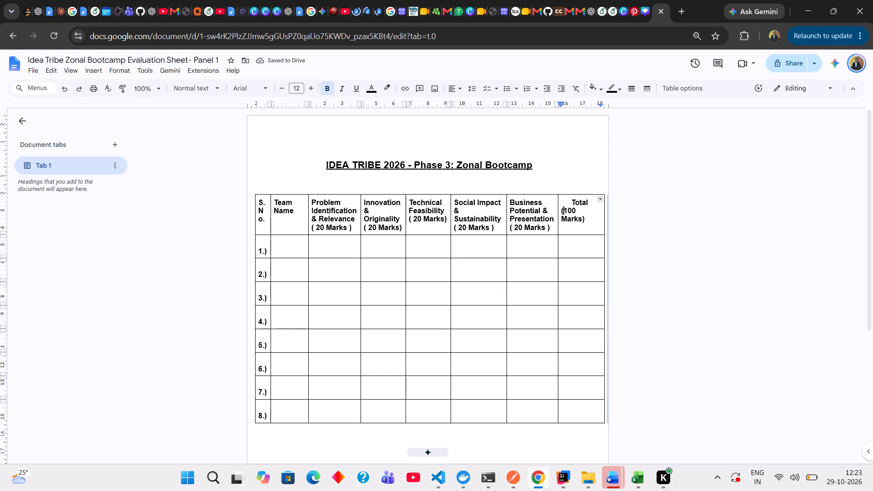
left_click(638, 218)
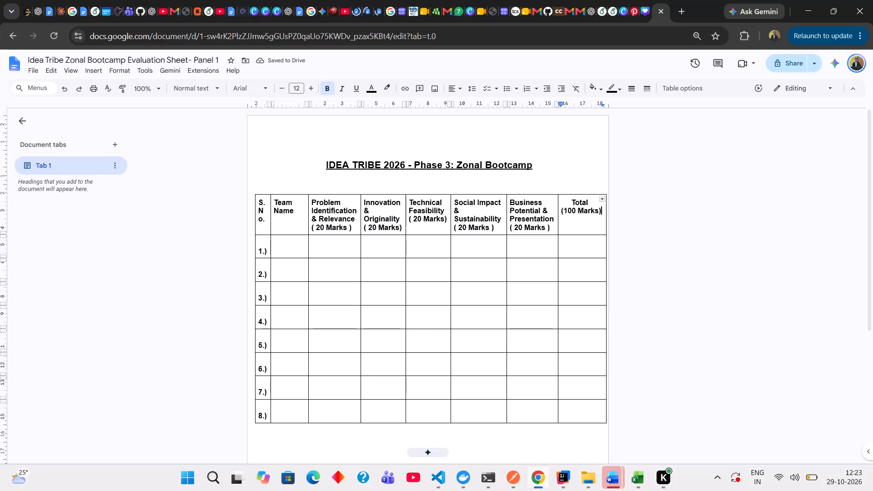
Insert a new row below row 8 and increase its height to match the rows above.
left_click(293, 249)
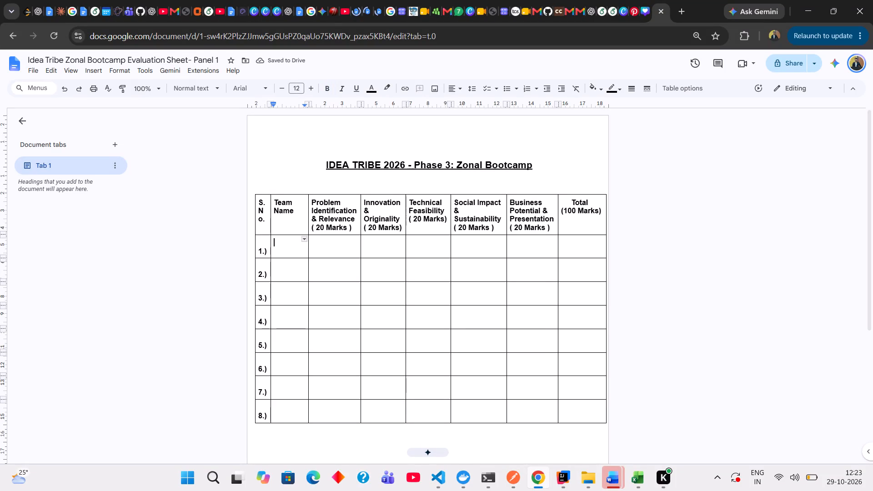
scroll(293, 249, "down", 1)
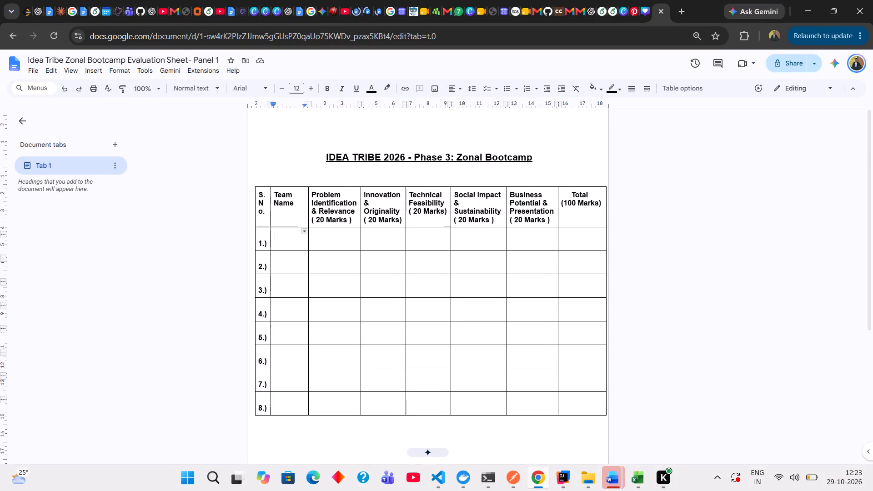
scroll(293, 249, "down", 4)
scroll(293, 249, "up", 2)
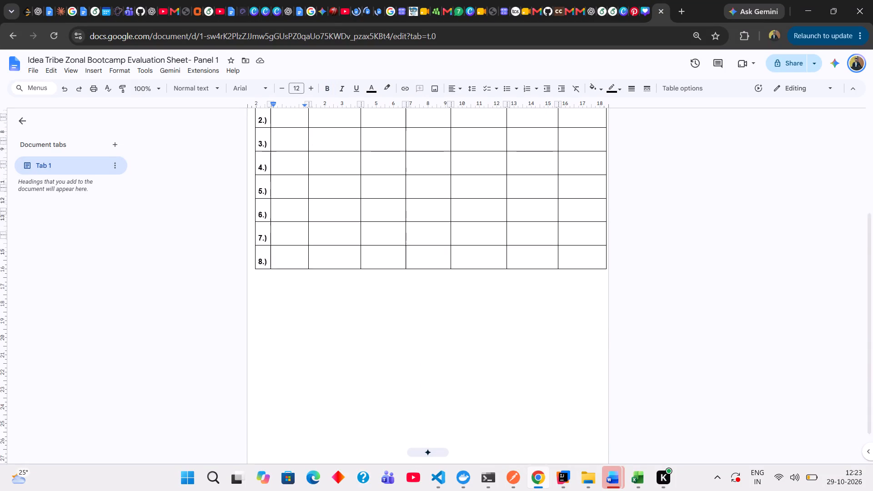
scroll(293, 249, "down", 2)
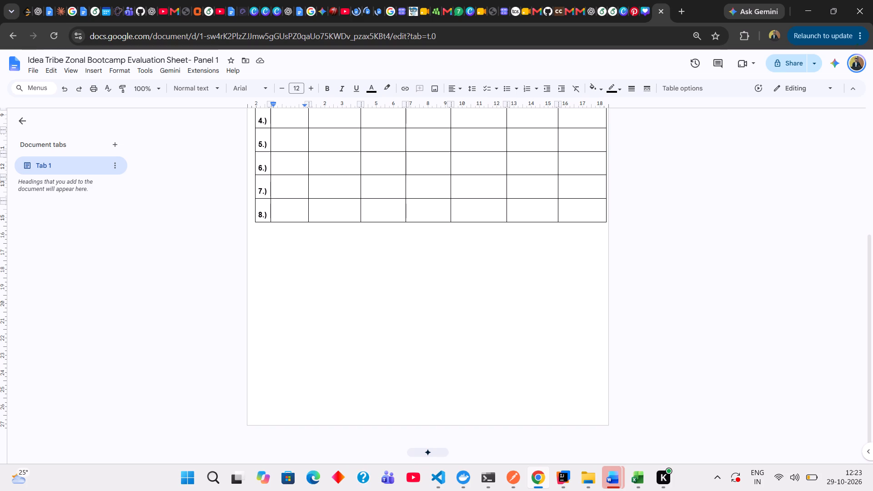
right_click(268, 206)
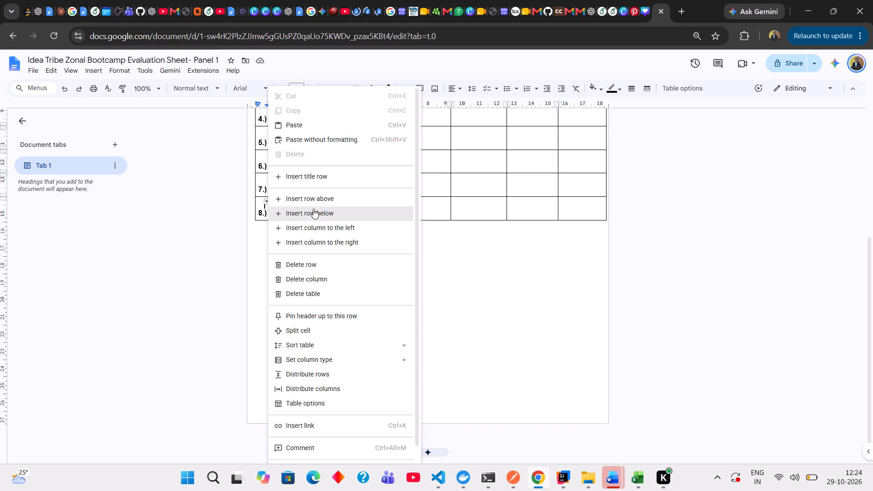
left_click(314, 214)
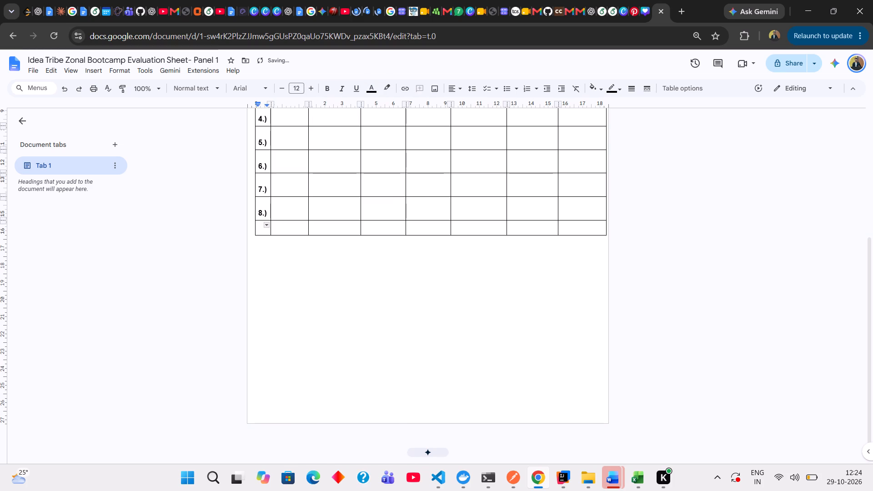
left_click_drag(263, 235, 262, 244)
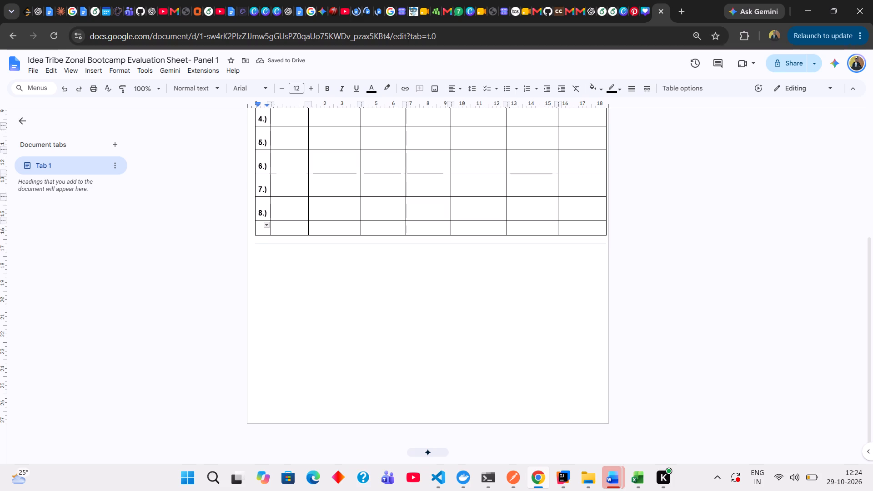
left_click_drag(262, 244, 262, 244)
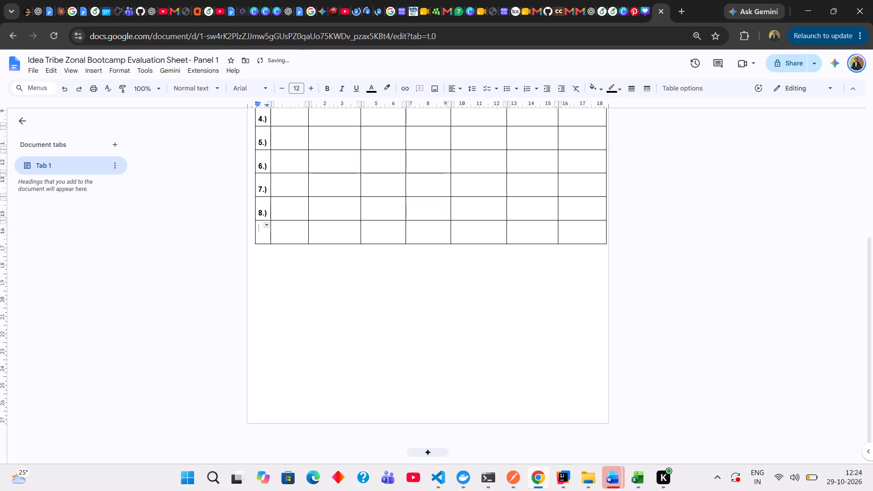
scroll(310, 180, "up", 1)
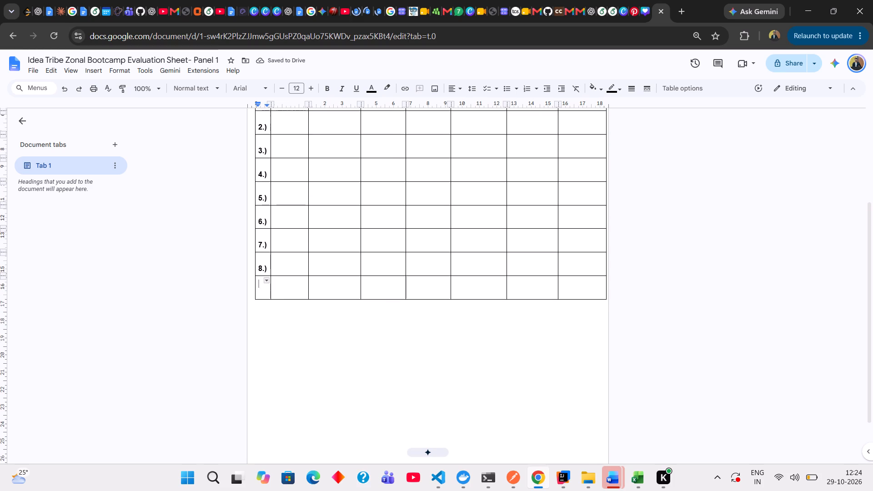
Number the new row below row 8 as "9.)" in bold.
type("9.)")
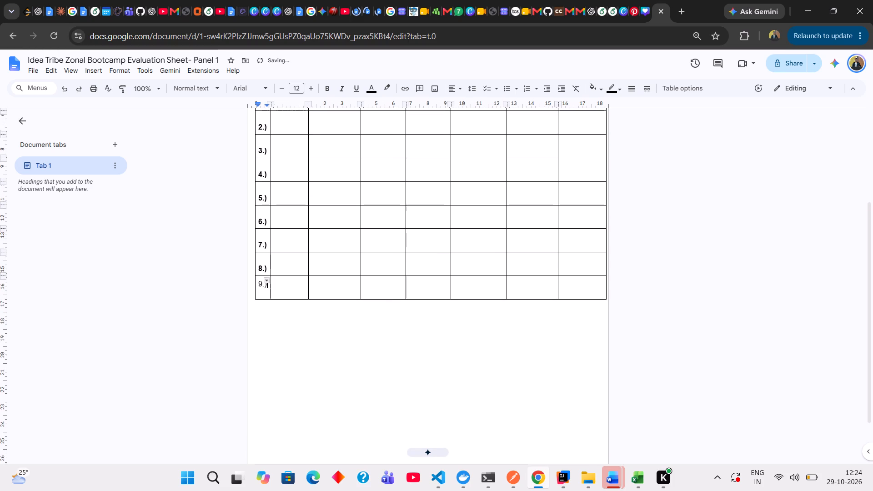
key("BackSpace")
key("BackSpace")
key("BackSpace")
key("ctrl+b")
type("9.)")
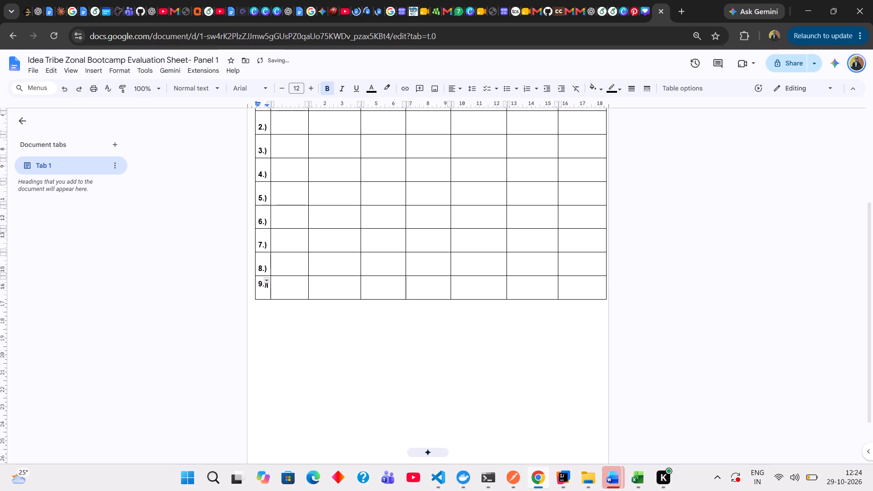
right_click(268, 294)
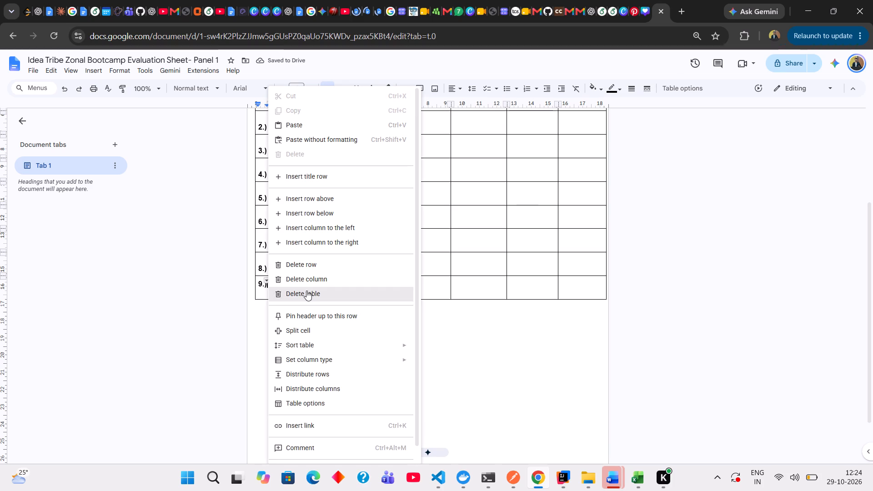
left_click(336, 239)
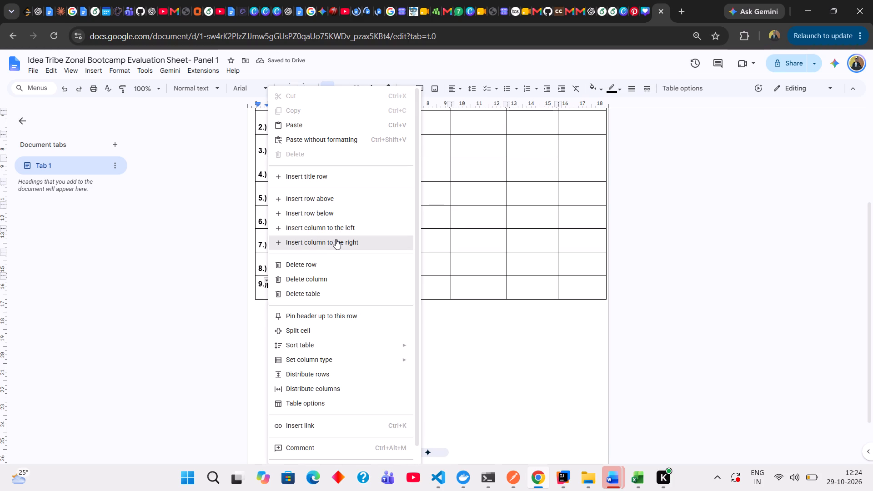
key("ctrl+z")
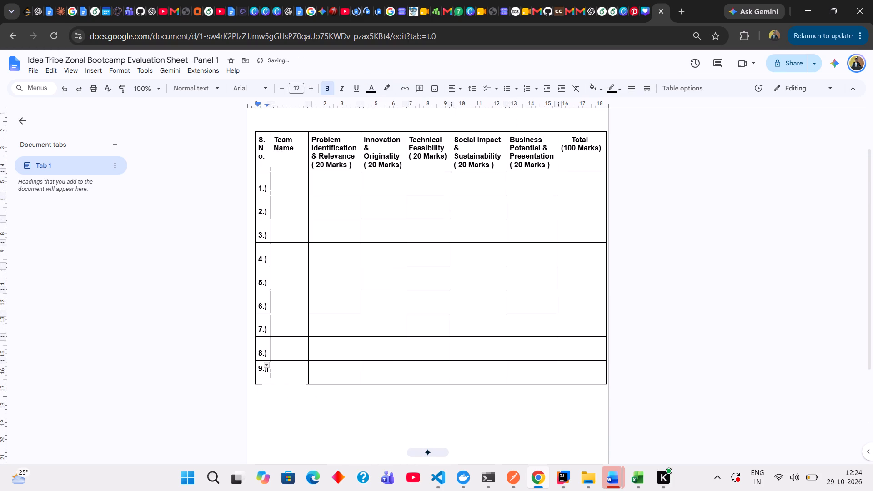
Insert three new rows below row 9 at the end of the table.
right_click(263, 379)
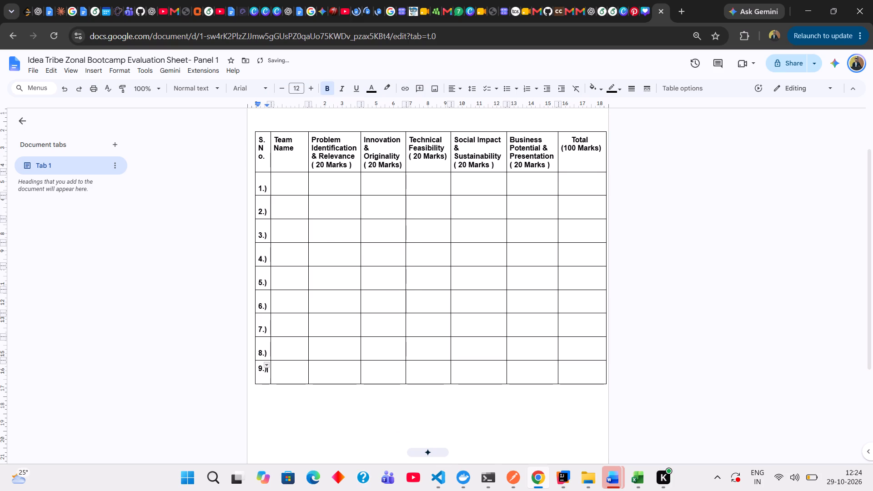
left_click(356, 212)
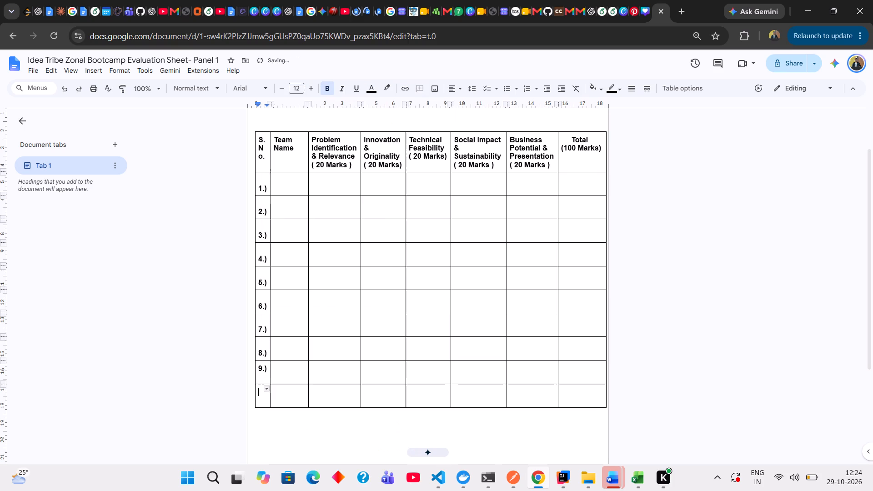
scroll(356, 212, "down", 3)
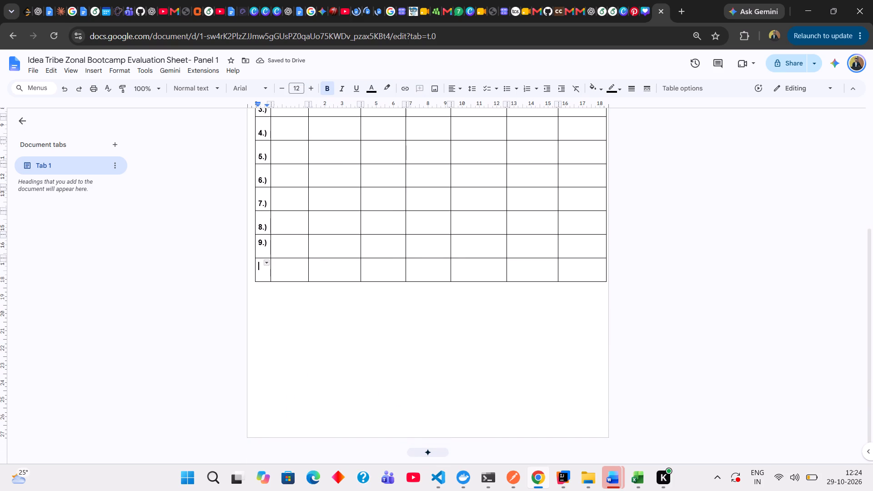
right_click(265, 276)
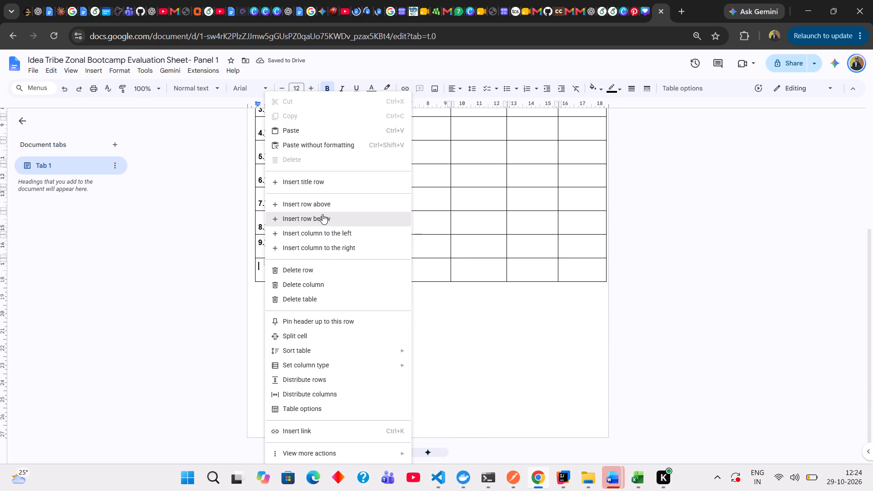
left_click(322, 214)
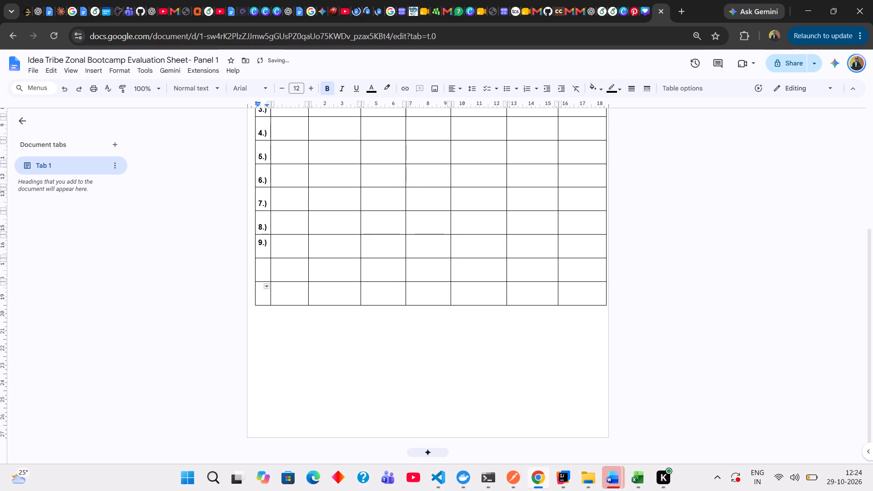
right_click(266, 300)
left_click(348, 223)
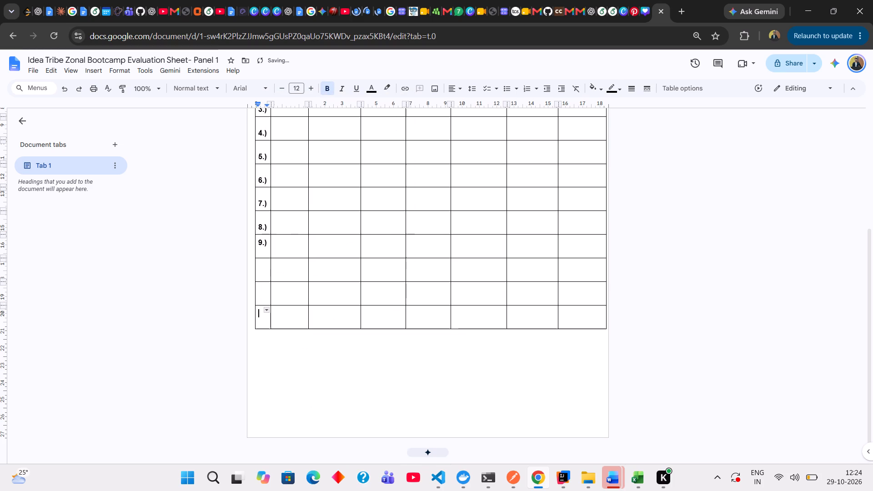
Enter the serial number "12.)" in the S. No. cell of the last row.
type("12.)")
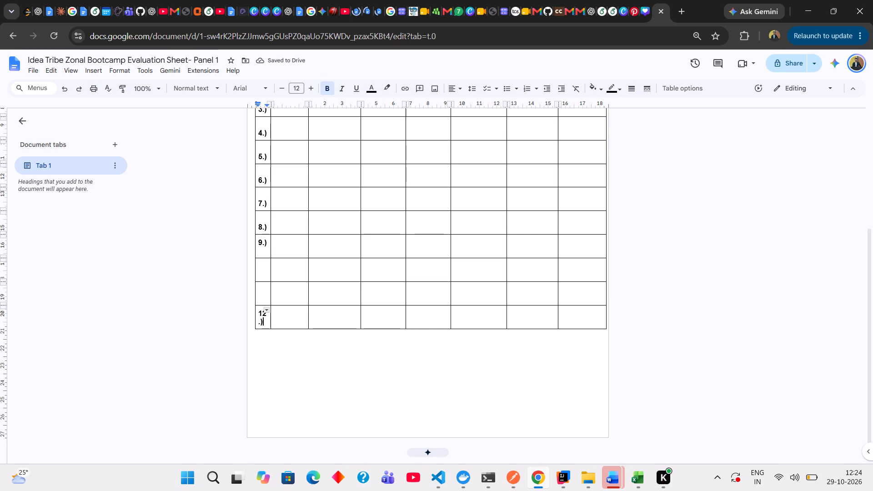
Widen the S. No. column until "No." in its header fits on one line.
scroll(269, 199, "up", 2)
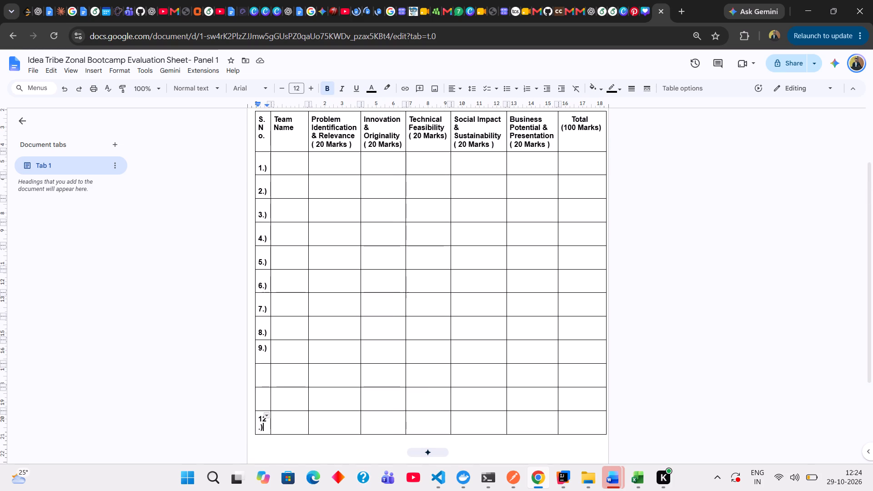
left_click(270, 124)
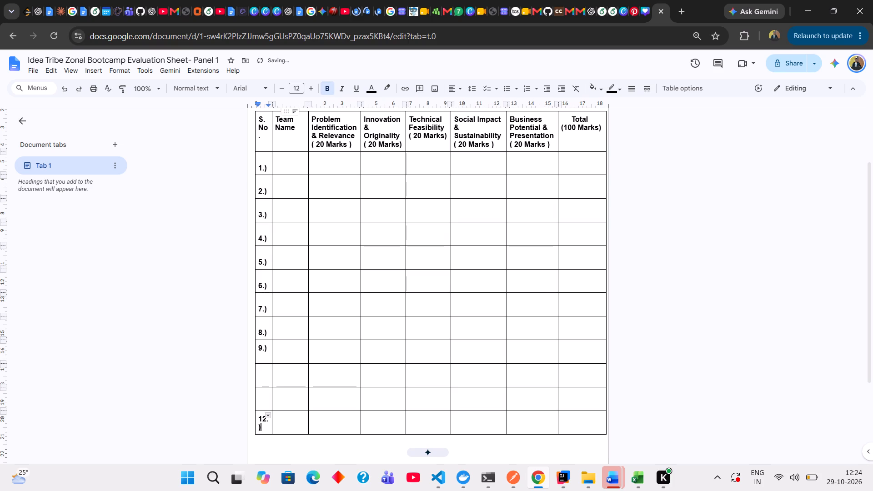
left_click(271, 124)
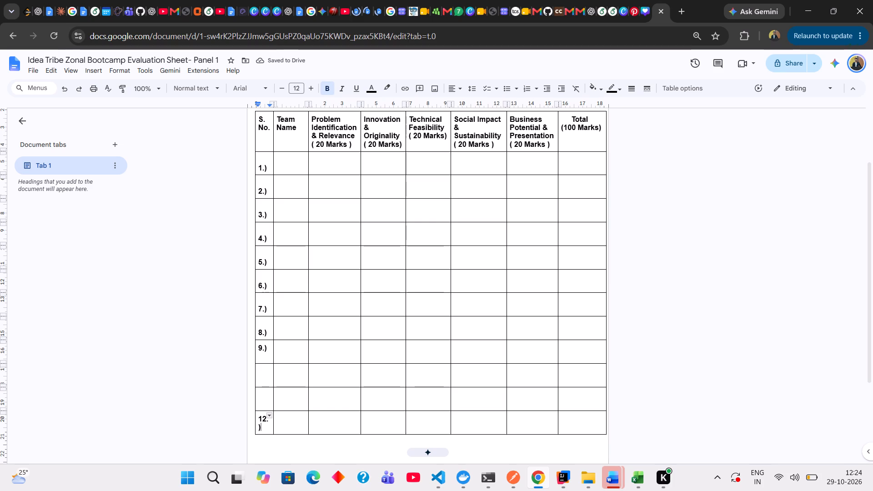
Remove the period from the last row's number so it reads "12)", and number the two rows above it "11)" and "10)".
key("Left")
key("BackSpace")
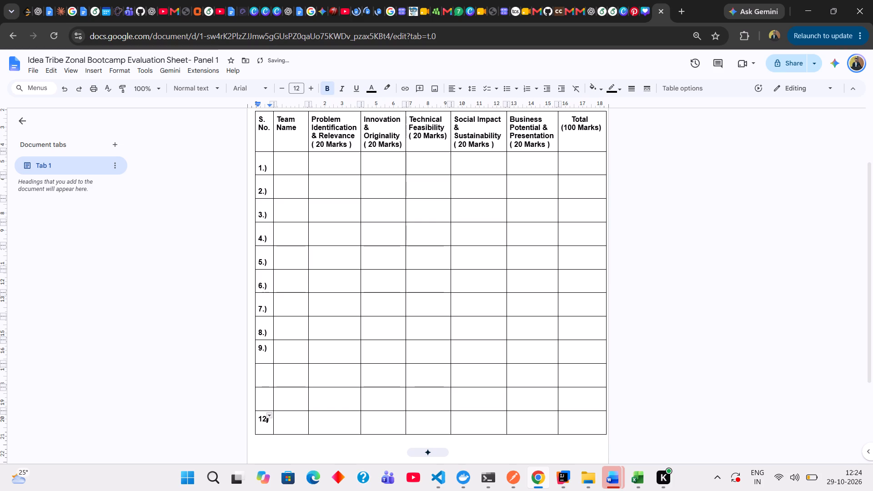
left_click(263, 399)
type("11.)")
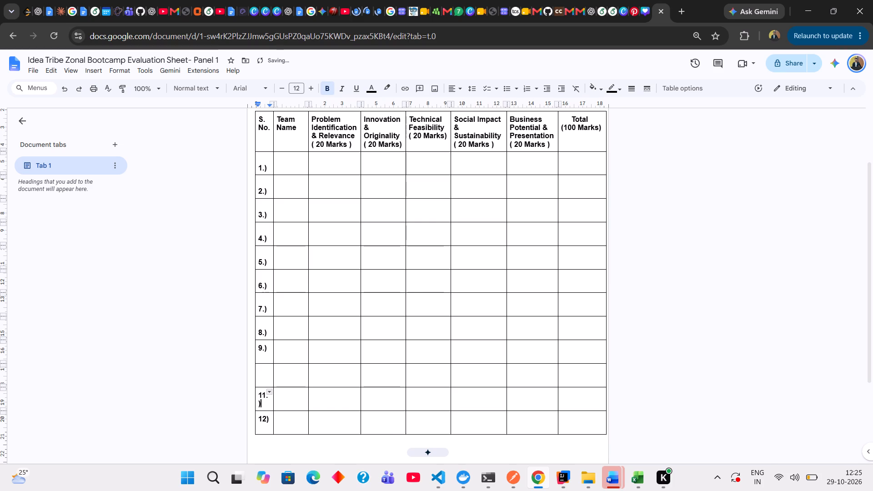
key("BackSpace")
key("BackSpace")
key("shift+parenright")
key("Up")
type("10)")
left_click(178, 353)
Place the cursor in the Team Name cell of row 1.
scroll(178, 353, "down", 1)
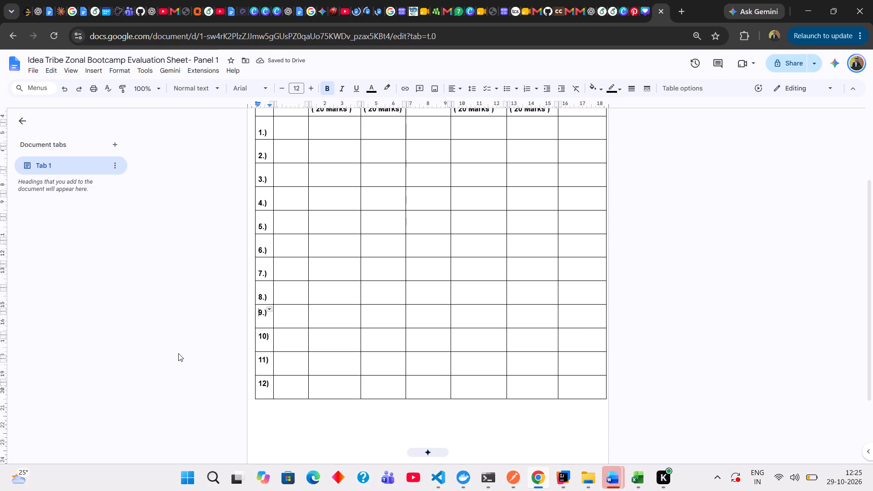
scroll(178, 353, "down", 1)
scroll(178, 353, "up", 2)
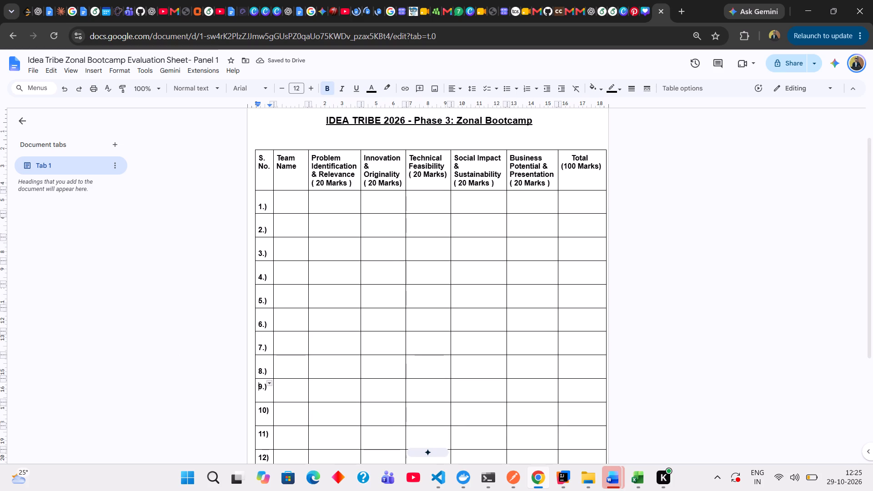
left_click(288, 203)
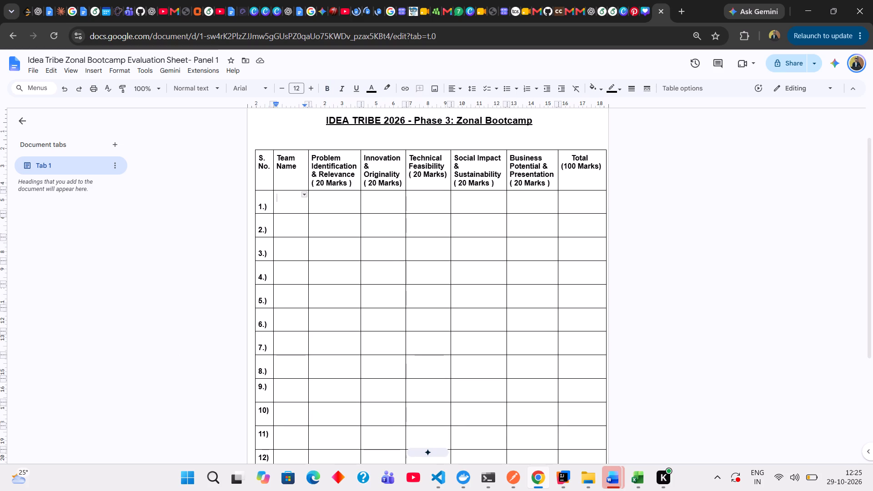
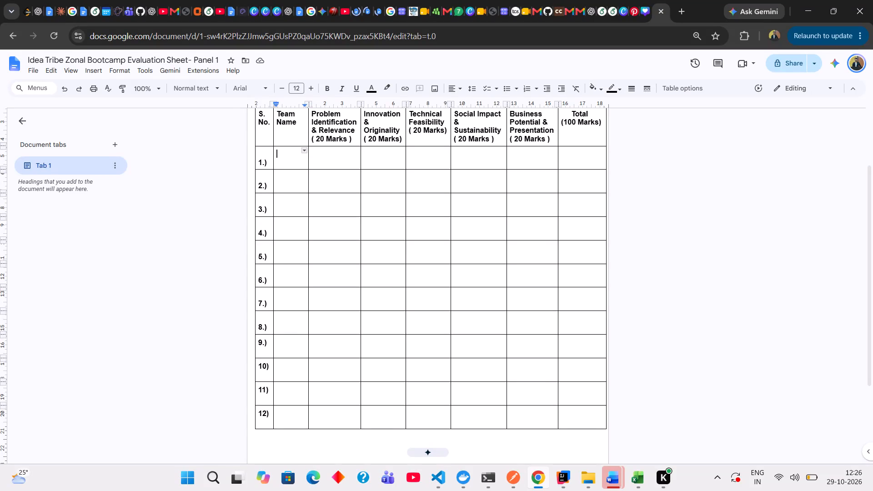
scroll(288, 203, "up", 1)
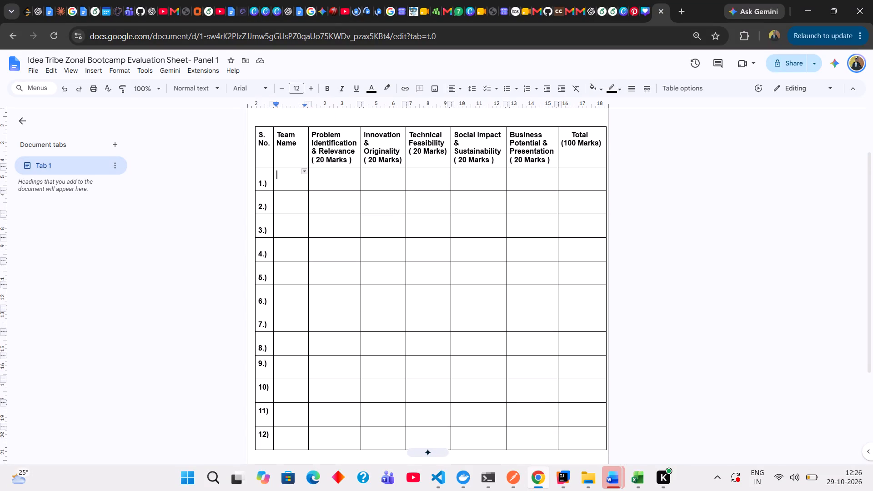
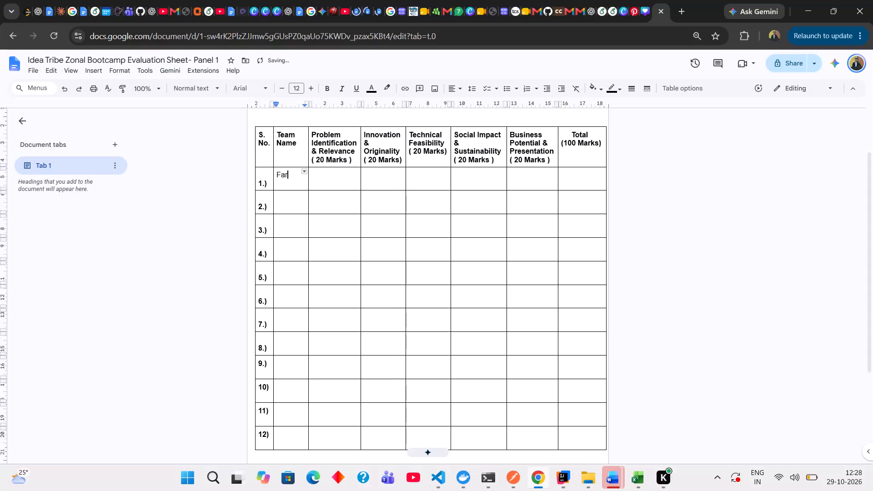
Enter the team names Farm Connect, Srijan and Bhumi Ved in rows 1 to 3, splitting the two-word names over two lines.
key("BackSpace")
key("BackSpace")
key("BackSpace")
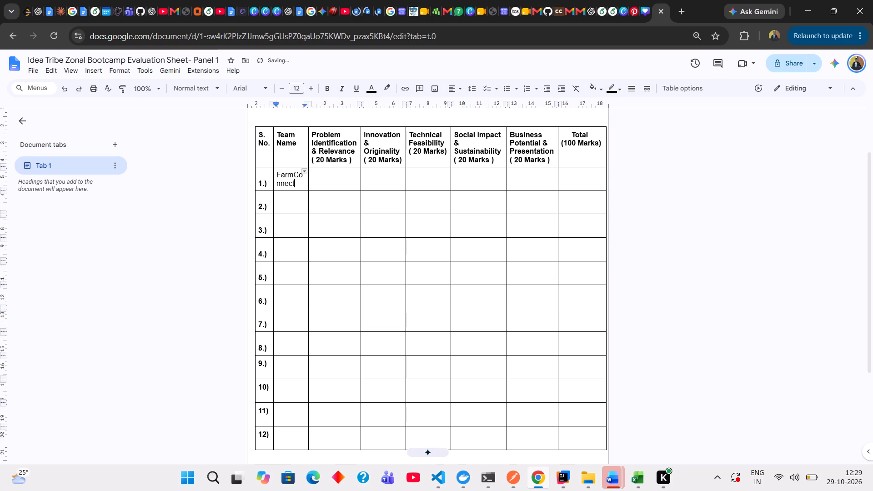
left_click(295, 174)
key("Return")
left_click(287, 196)
key("Down")
key("Return")
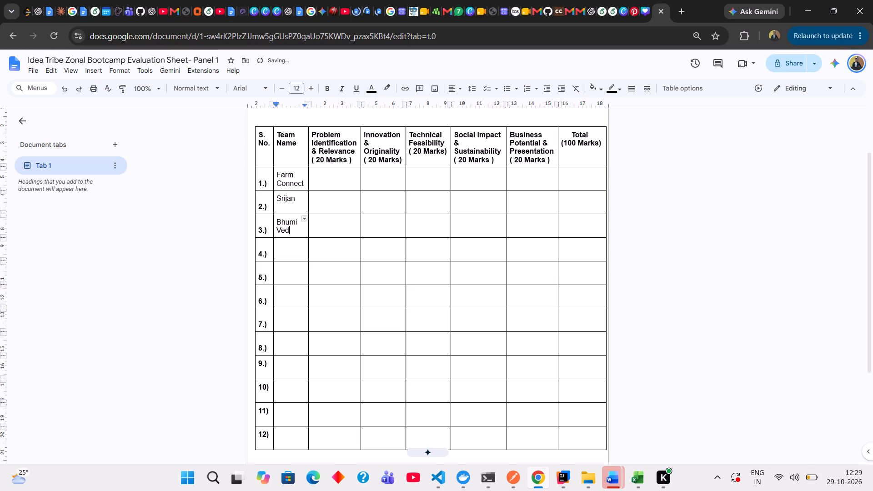
Enter the team names Netr Vision, on two lines, and VANAJ in rows 4 and 5.
key("Down")
type("etr")
key("Return")
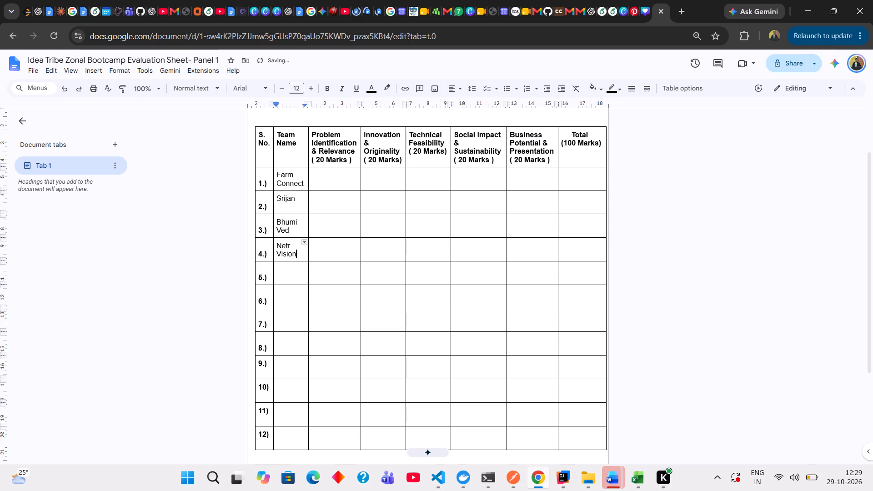
key("Down")
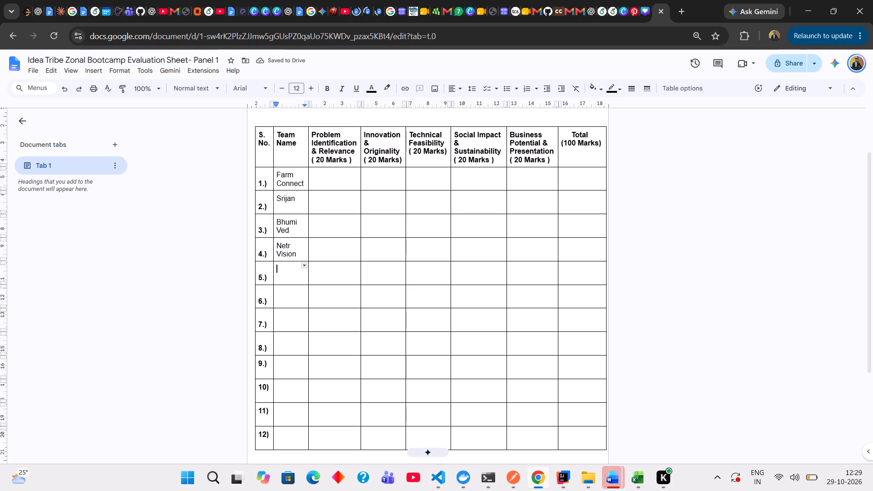
type("VAA")
key("BackSpace")
type("NAJ")
Enter the team names FIRST STEP and Team Rakshi in rows 6 and 7, each split over two lines.
key("Down")
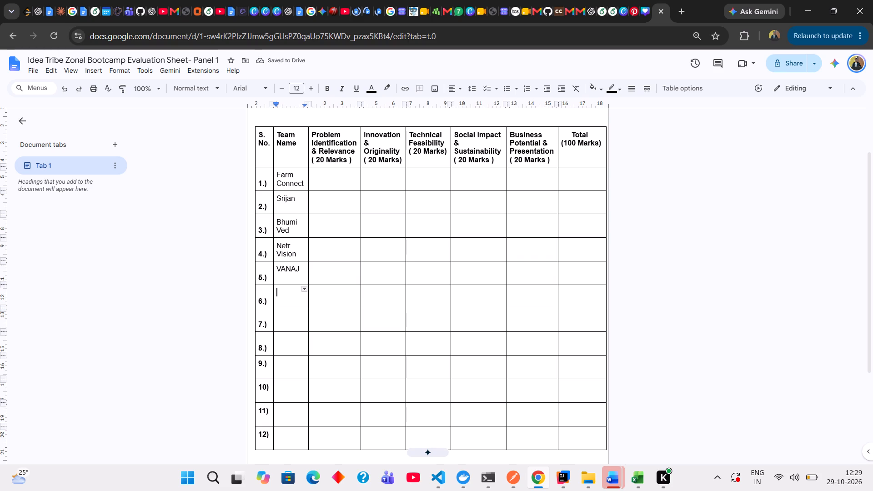
type("FIRST")
key("Return")
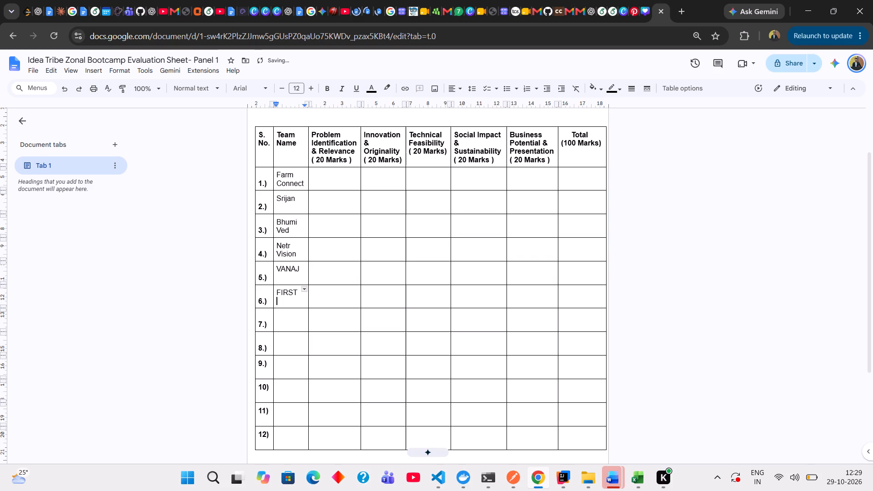
type("STEP")
key("Down")
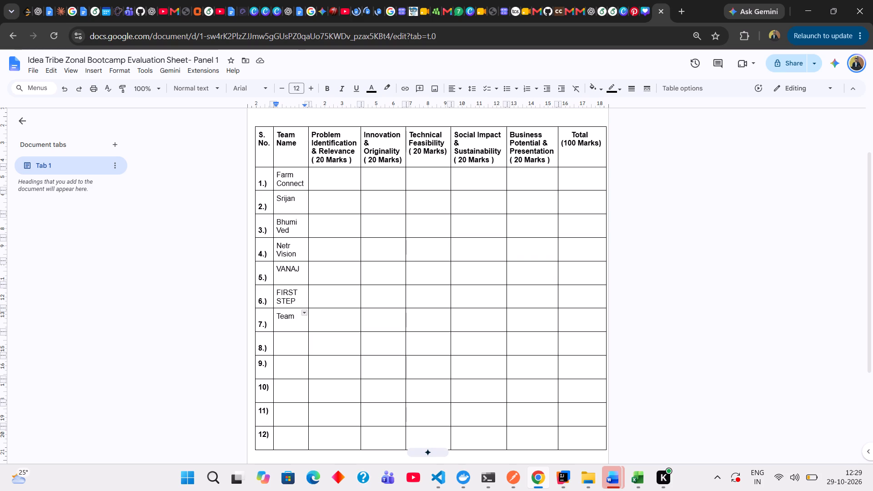
key("Return")
Enter the team name Root Rise on two lines in row 8.
key("Down")
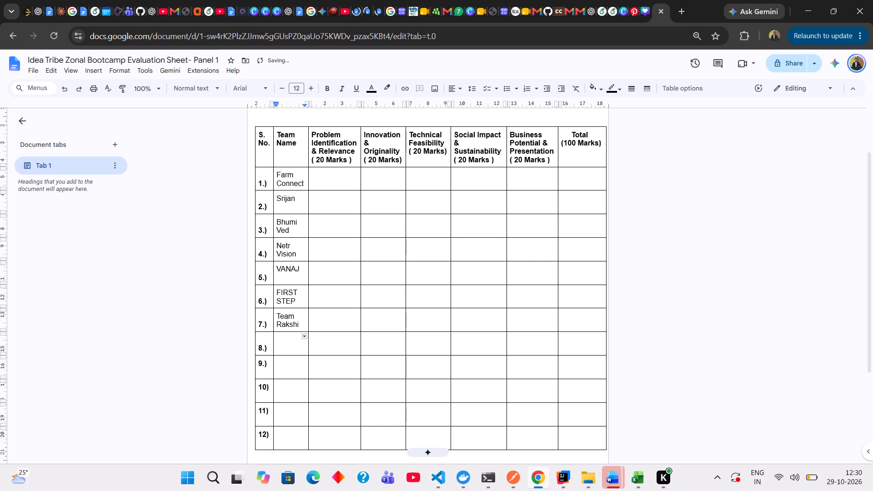
type("oot")
key("Return")
type("ise")
Enter the team name HelpMeMan in row 9, without a line break after Help.
key("Down")
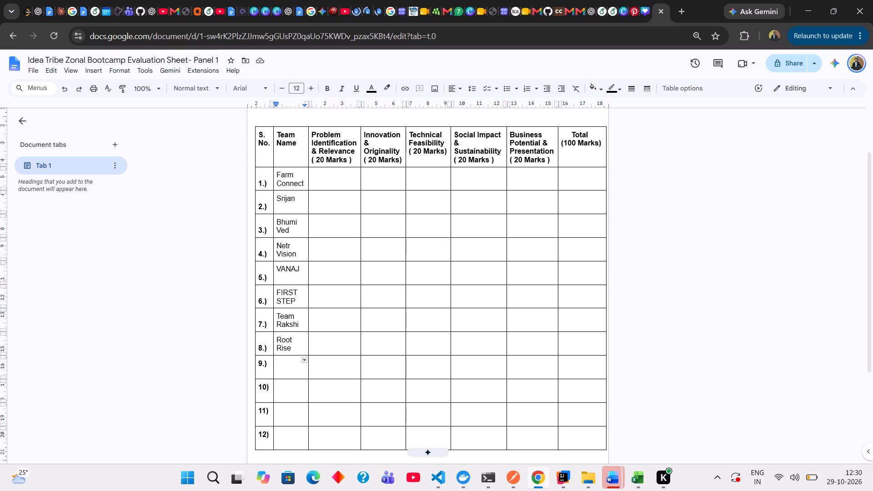
type("elp")
key("Return")
key("BackSpace")
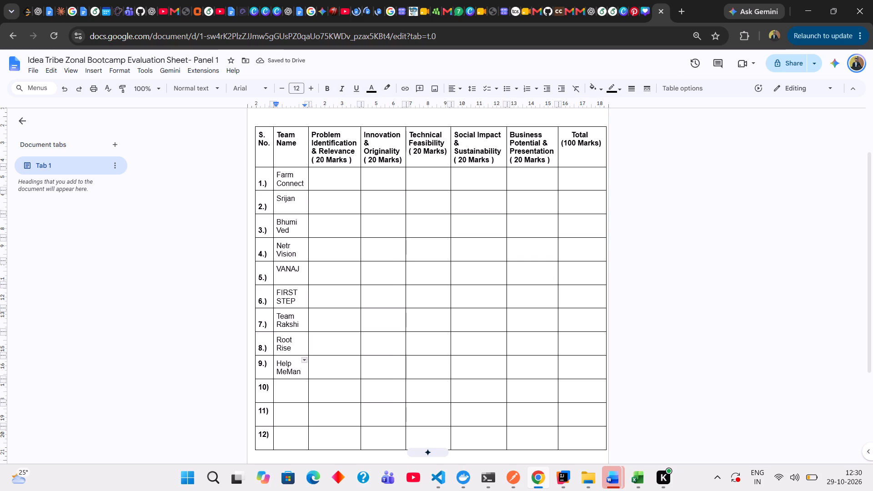
key("Left")
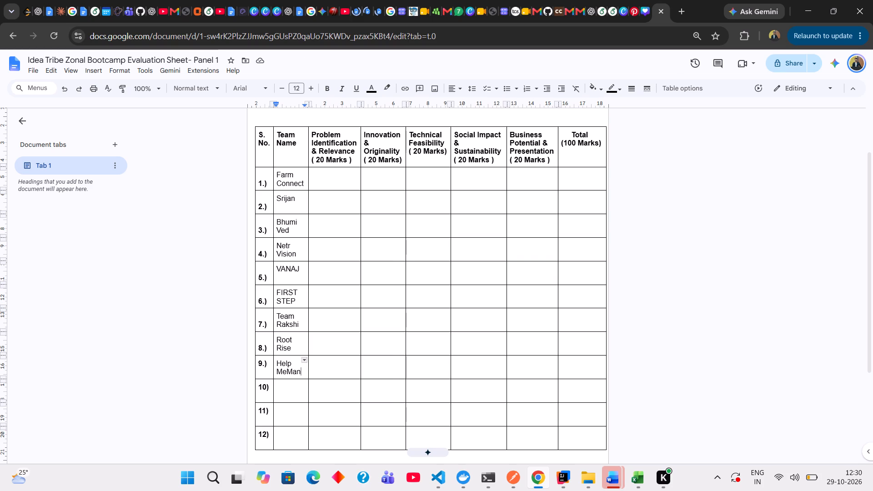
key("Left")
key("Left")
key("Left")
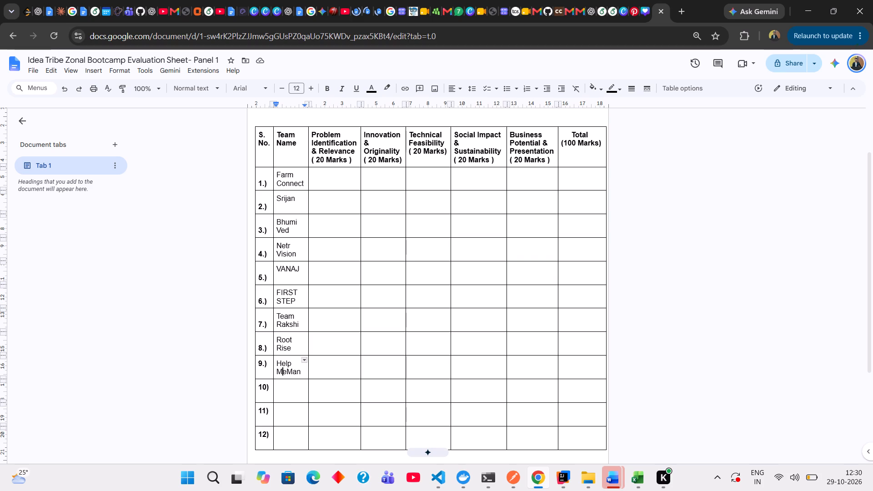
key("Left")
key("Left")
key("Right")
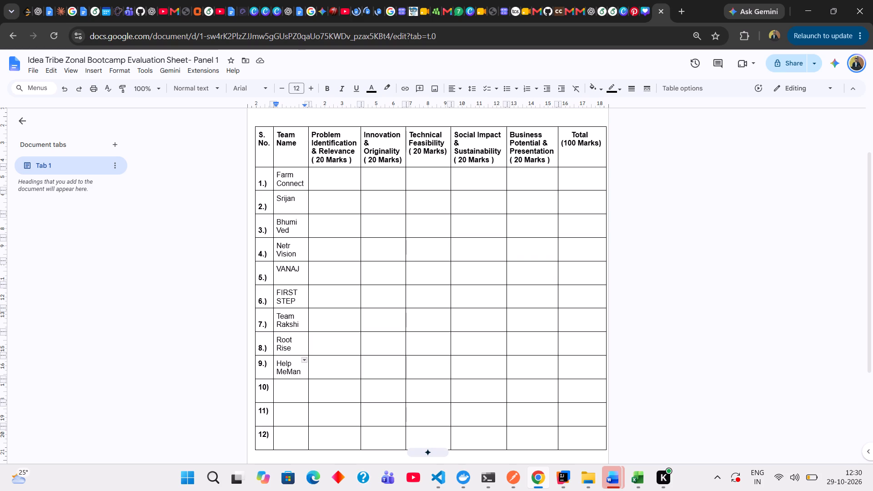
key("BackSpace")
Enter the team names LACSHMI and UPMINES in rows 10 and 11.
left_click(292, 385)
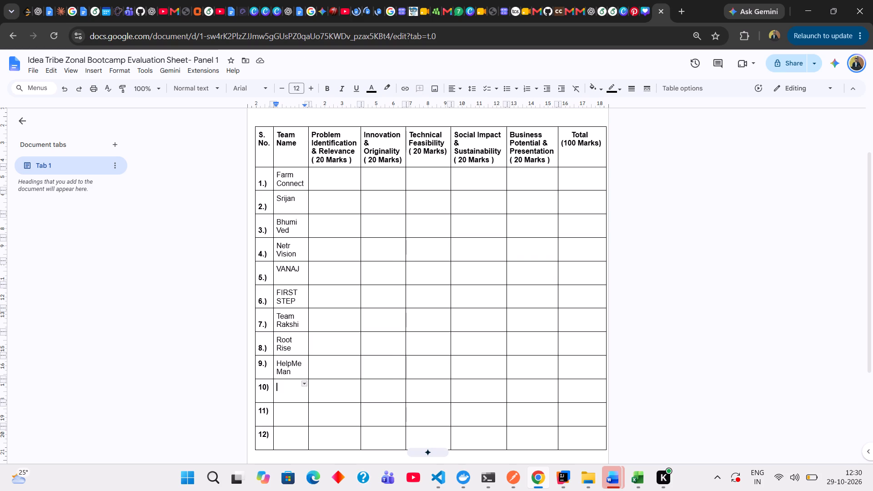
type("LAC")
type("SHMI")
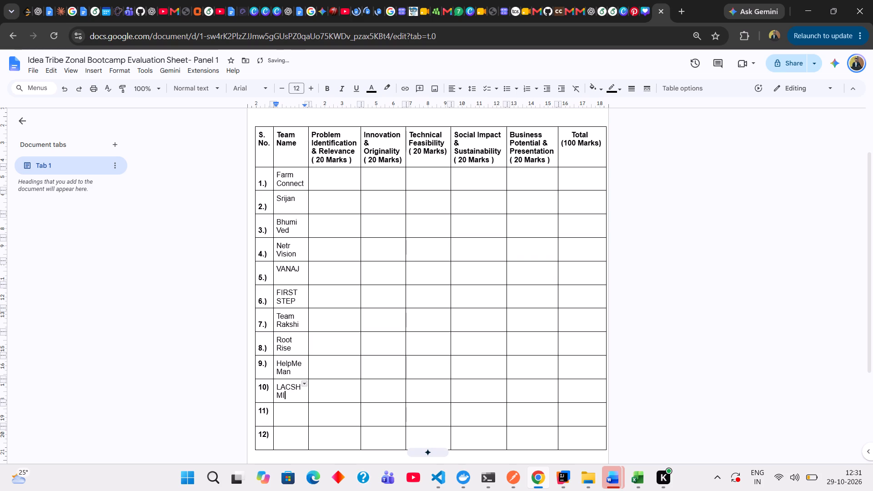
key("Down")
type("MINES")
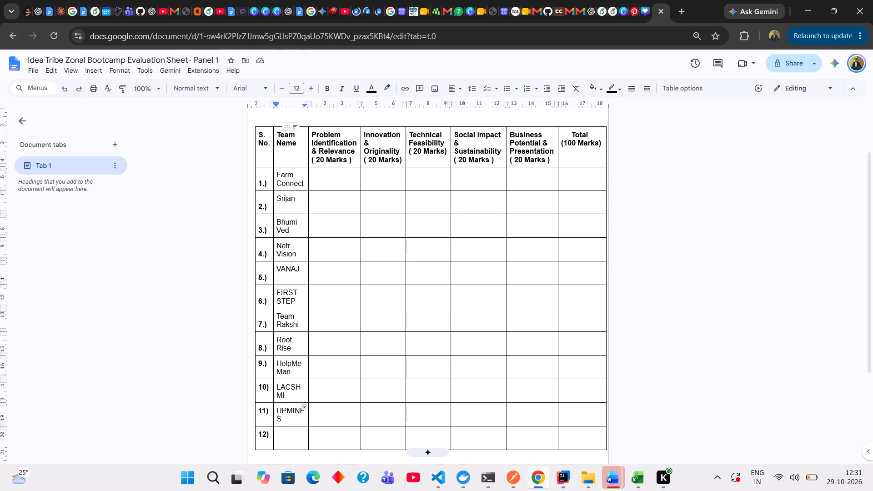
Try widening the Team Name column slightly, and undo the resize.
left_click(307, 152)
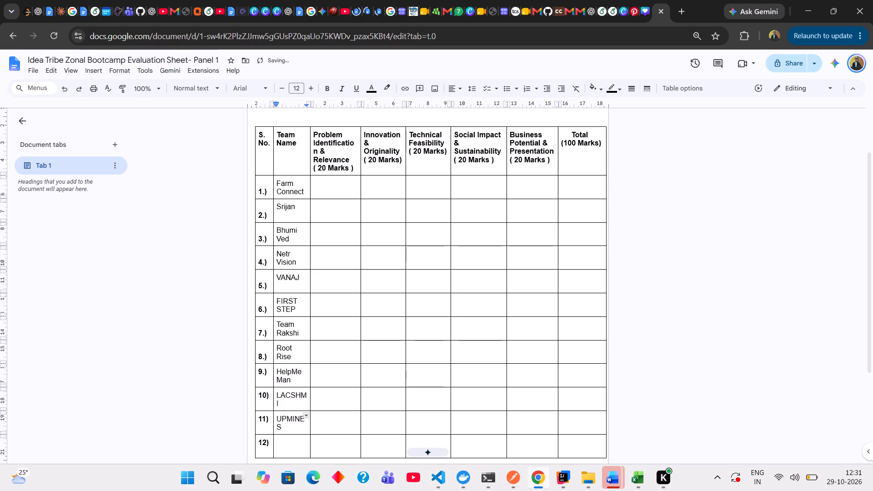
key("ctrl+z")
Enter Moo in the Team Name cell of row 12.
left_click(292, 435)
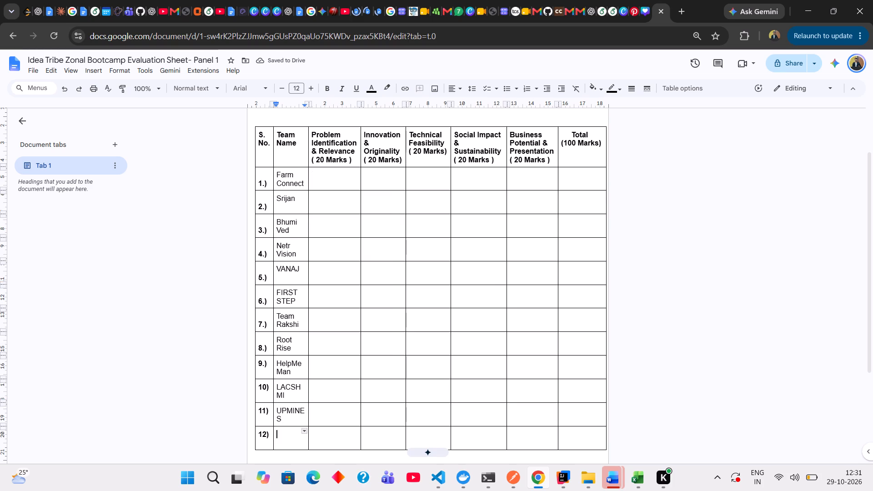
type("oo")
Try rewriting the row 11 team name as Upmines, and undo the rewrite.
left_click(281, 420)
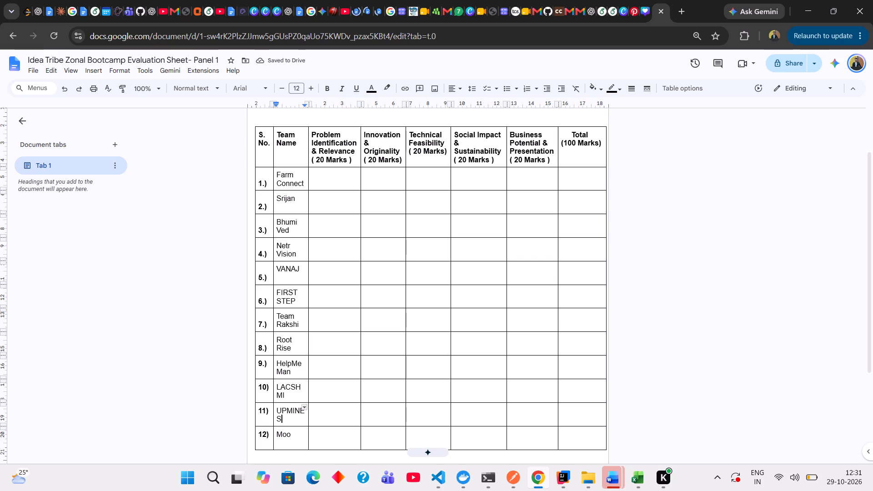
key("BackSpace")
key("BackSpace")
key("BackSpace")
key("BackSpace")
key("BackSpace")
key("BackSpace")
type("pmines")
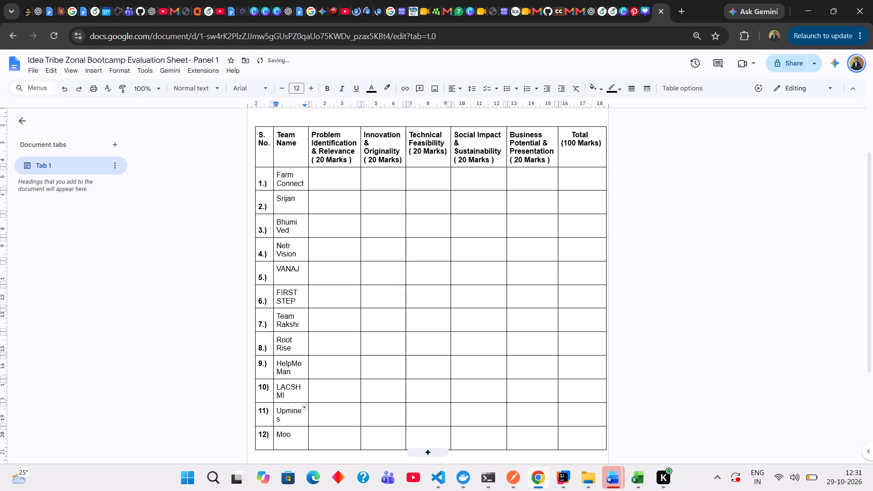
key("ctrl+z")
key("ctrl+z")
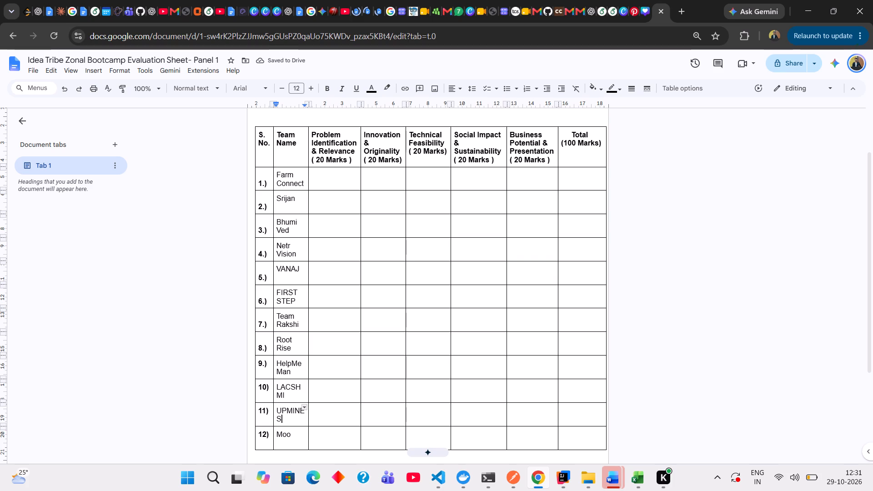
Reduce the font size of the team names LACSHMI and UPMINES in rows 10 and 11 to 10.
left_click_drag(287, 394, 276, 388)
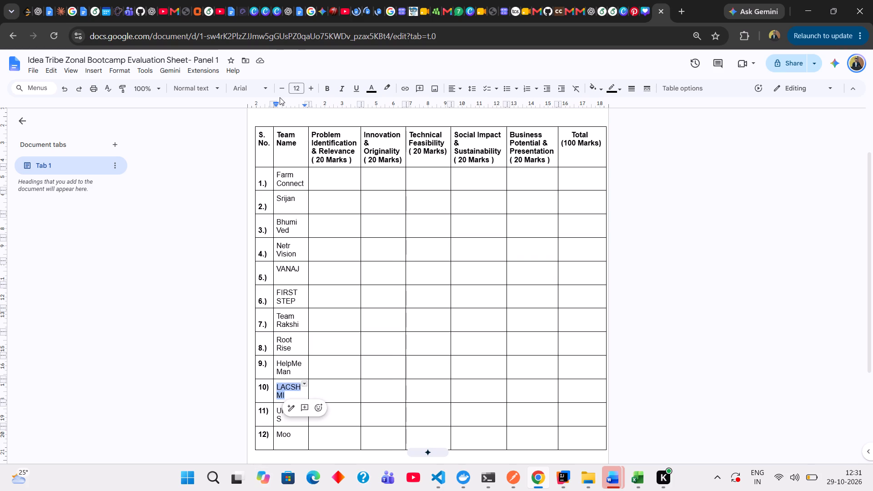
left_click(279, 91)
left_click(279, 91)
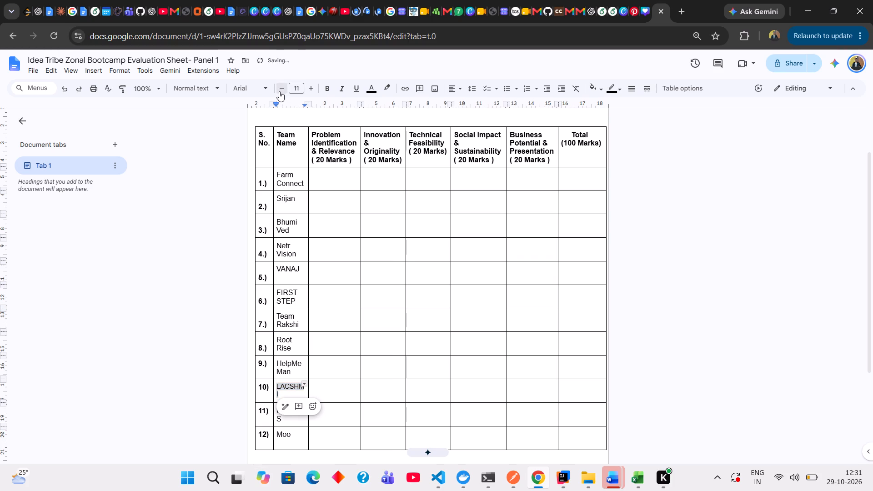
left_click(189, 292)
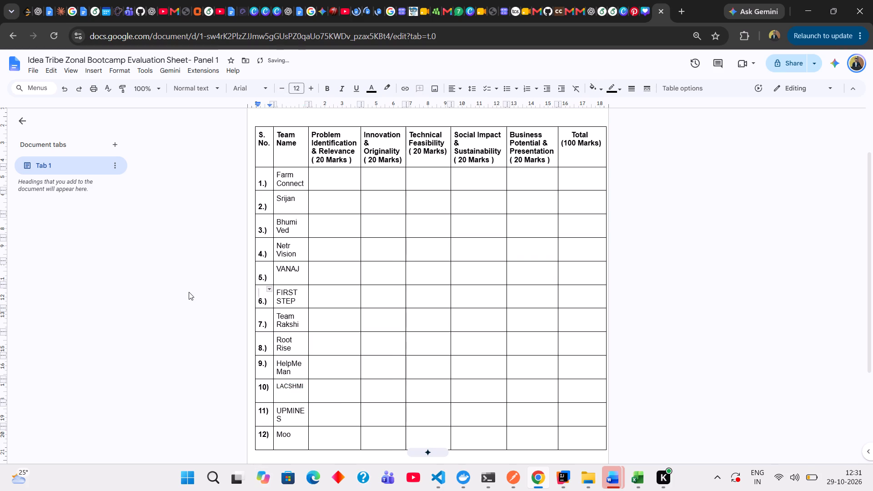
scroll(189, 292, "down", 1)
left_click_drag(285, 335, 278, 328)
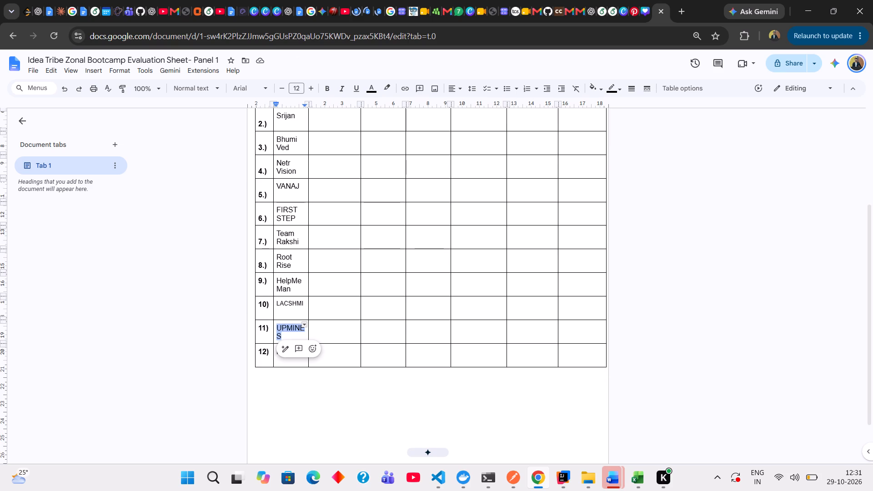
left_click(280, 92)
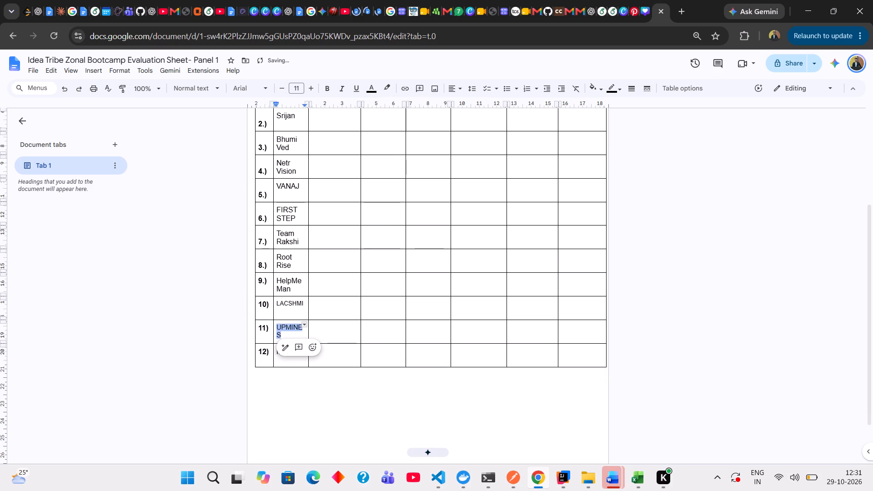
left_click(284, 89)
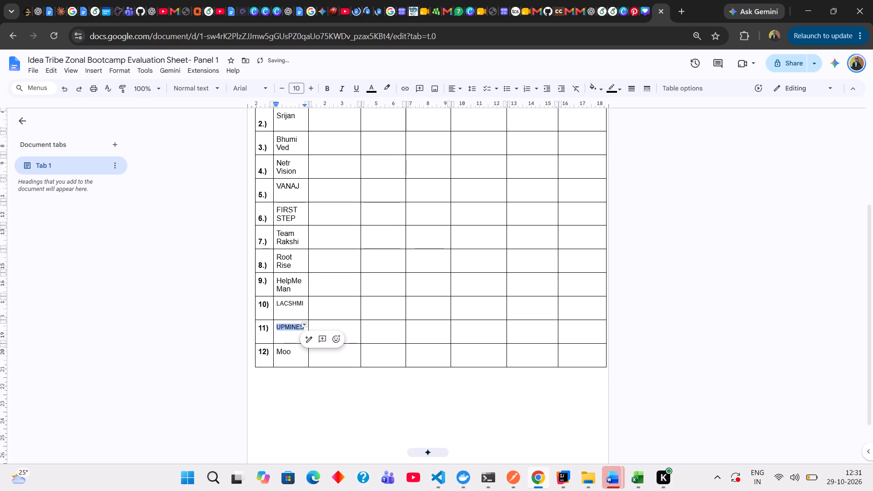
Complete the team name in row 12 so that it reads Moolya.
left_click(292, 352)
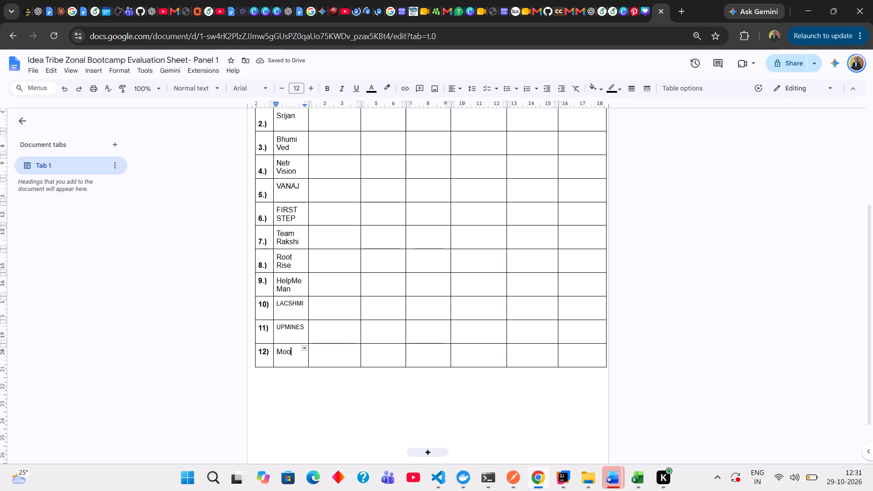
type("lya")
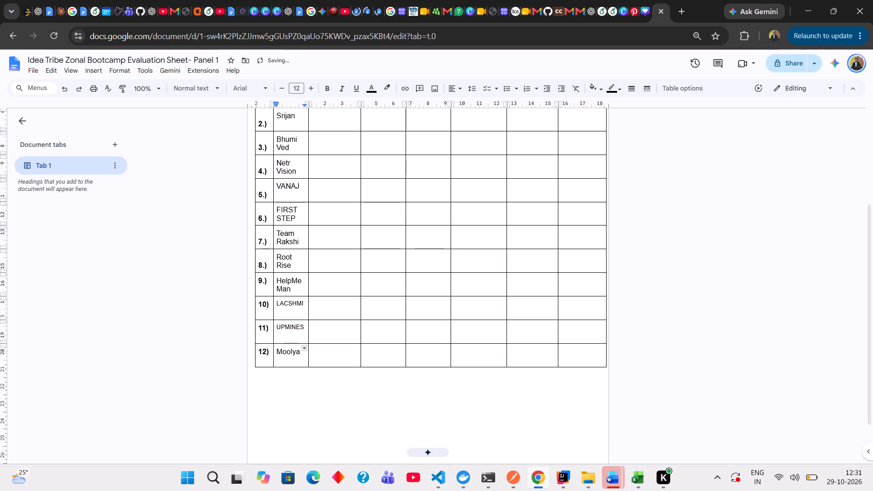
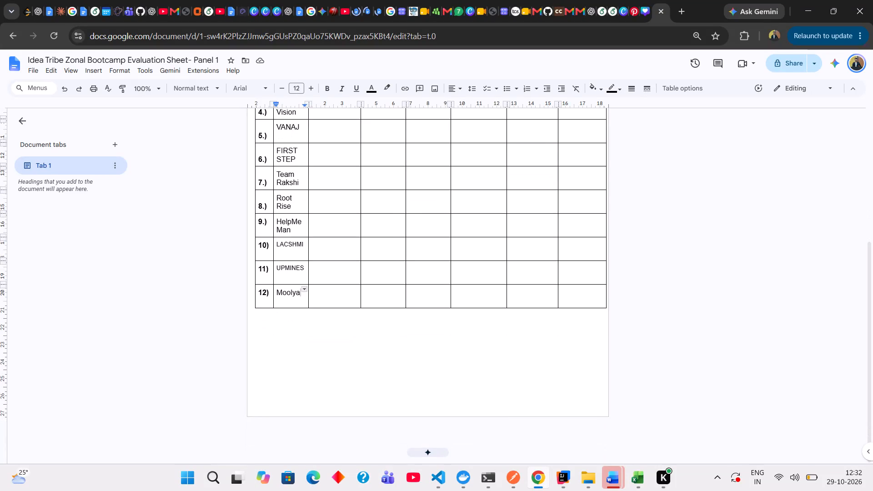
Add a row below row 12, numbered 13), with the team name Vanya Setu.
right_click(264, 302)
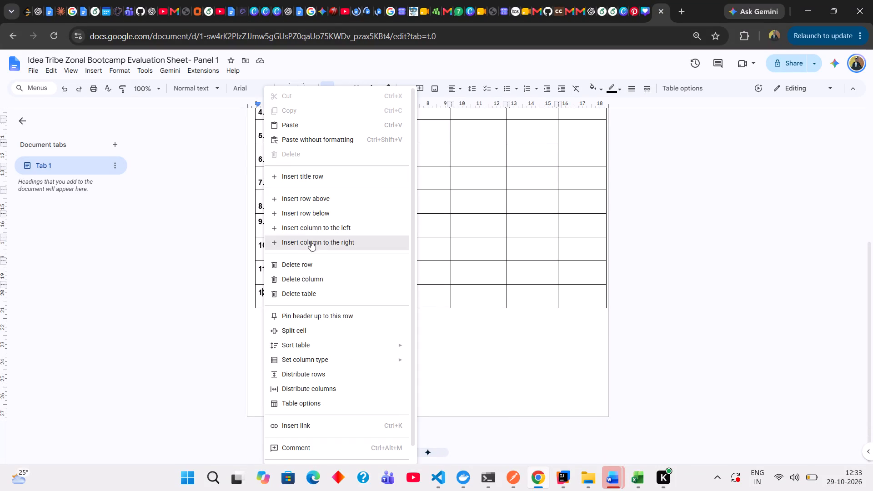
left_click(318, 216)
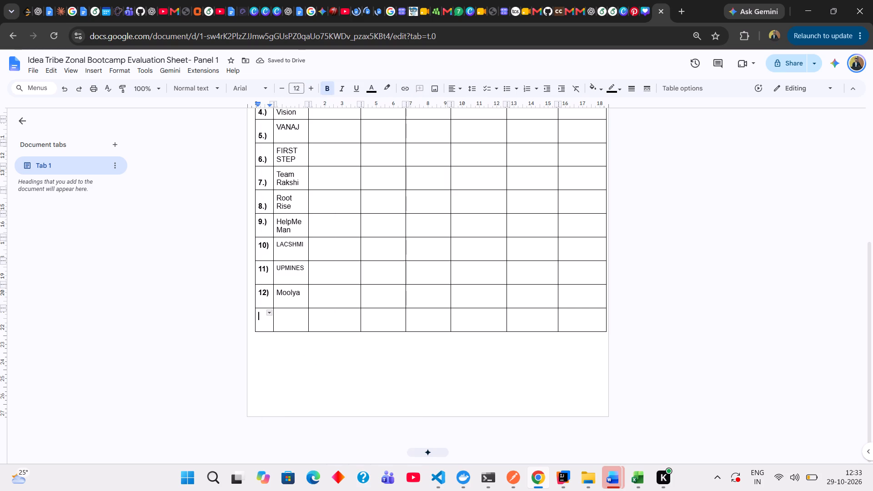
type("13)")
key("Right")
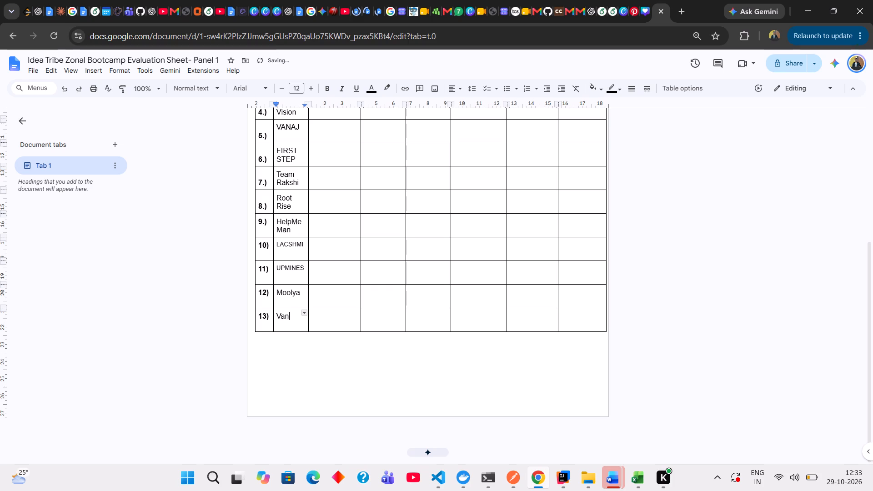
key("Return")
left_click(315, 358)
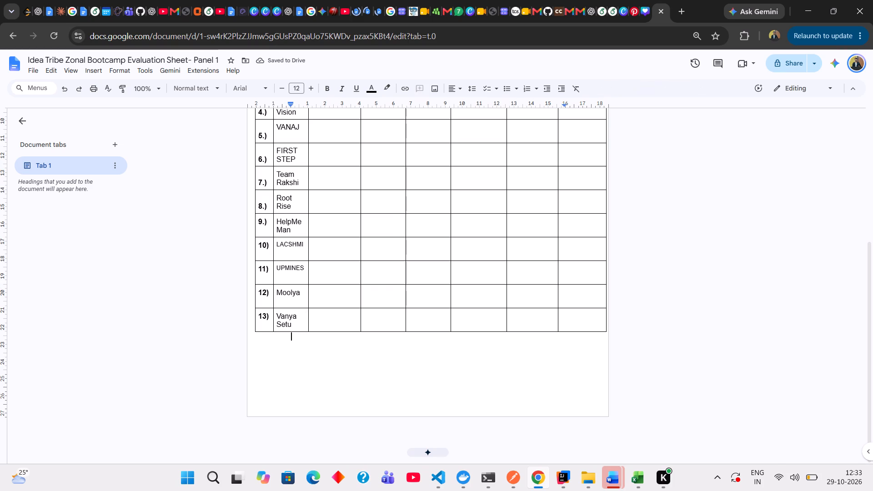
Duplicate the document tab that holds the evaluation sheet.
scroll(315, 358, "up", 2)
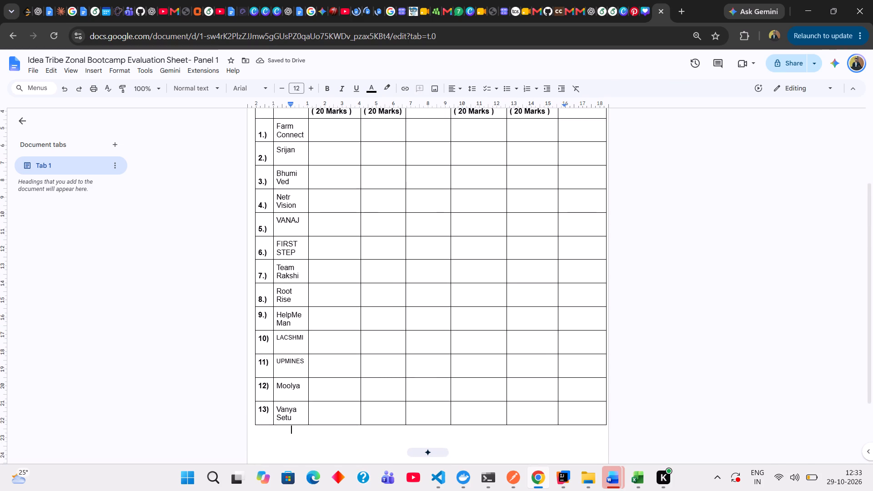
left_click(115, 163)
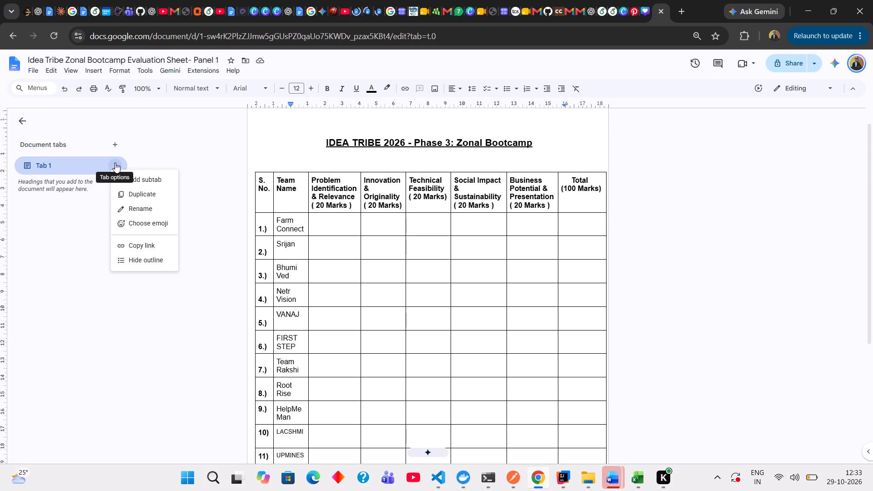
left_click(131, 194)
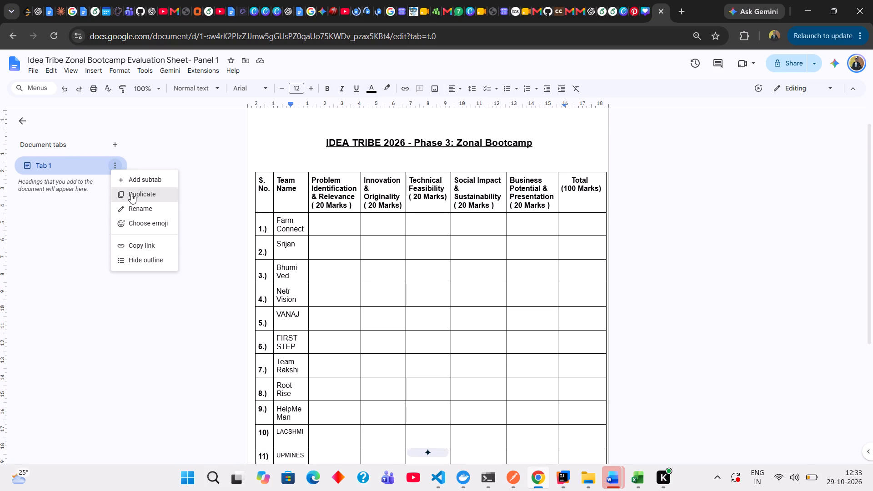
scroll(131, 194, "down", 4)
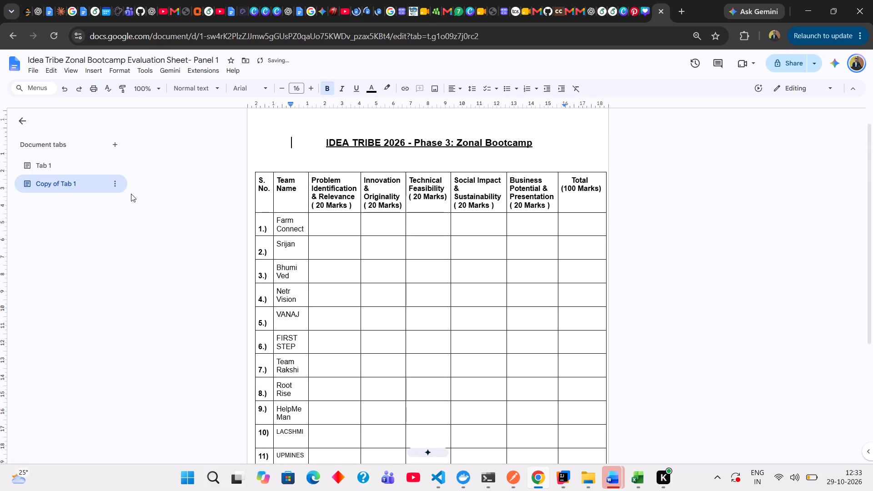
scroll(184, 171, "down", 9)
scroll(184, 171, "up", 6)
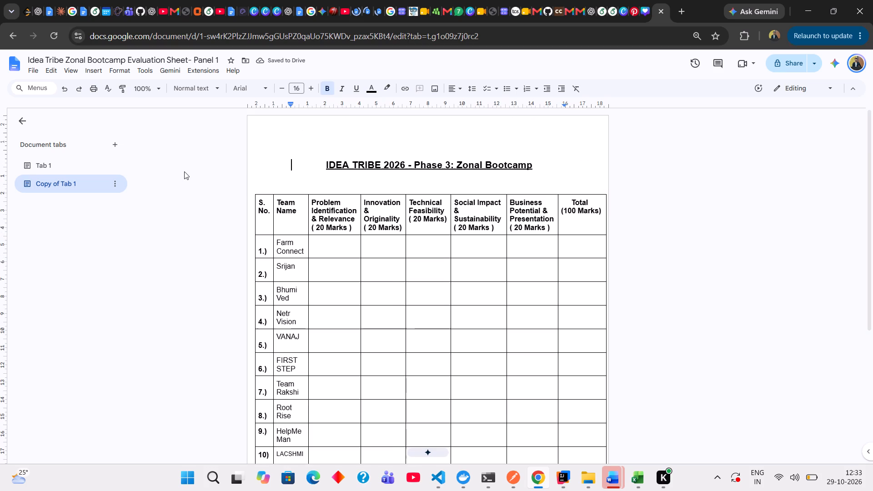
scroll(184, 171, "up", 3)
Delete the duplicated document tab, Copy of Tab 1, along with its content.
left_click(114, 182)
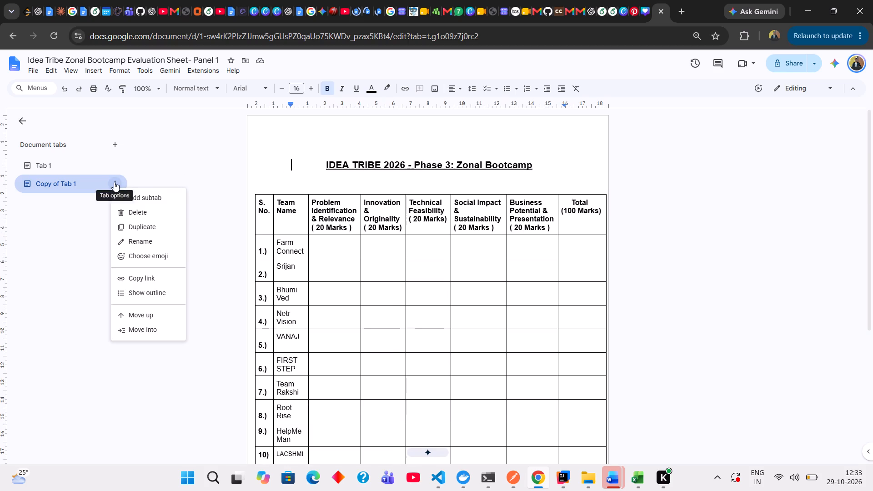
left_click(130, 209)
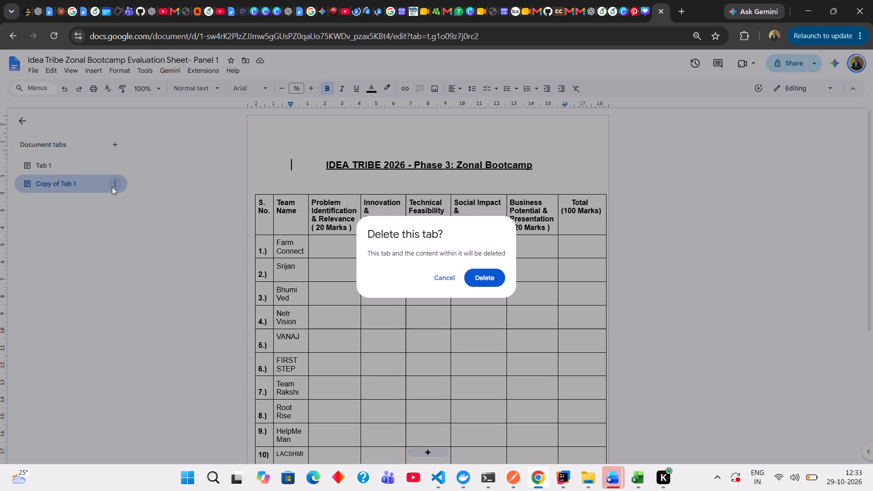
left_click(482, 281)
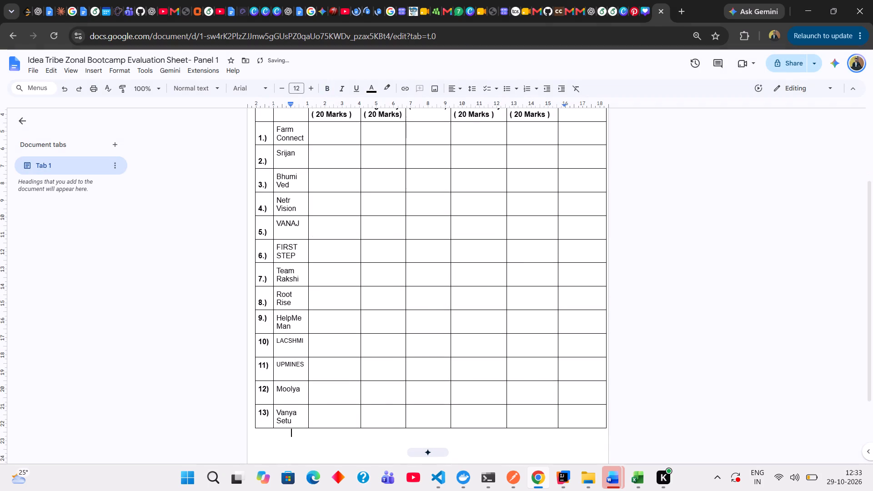
Copy the entire evaluation table, from the header row through row 13.
scroll(184, 173, "up", 5)
scroll(184, 173, "down", 6)
scroll(184, 173, "up", 2)
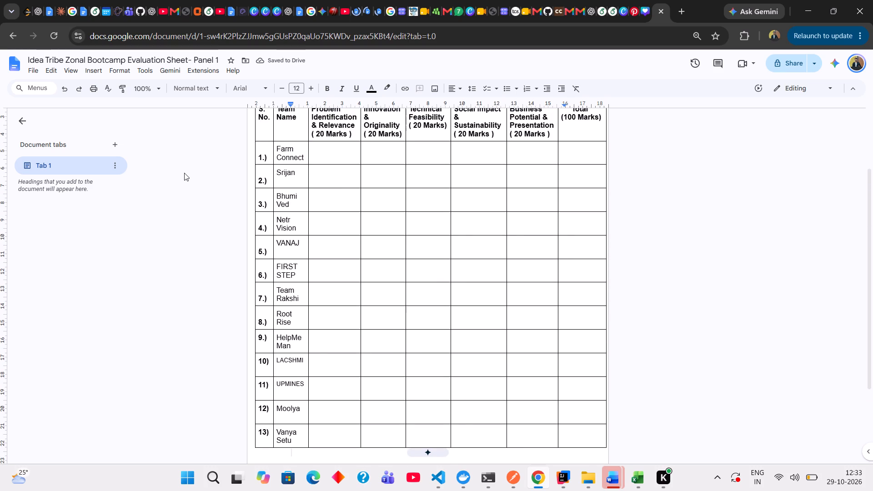
scroll(184, 173, "up", 2)
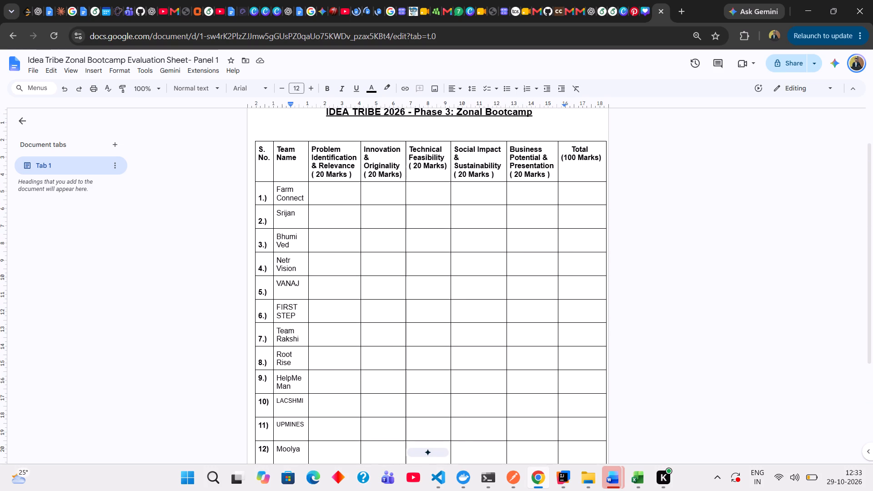
left_click_drag(251, 145, 410, 360)
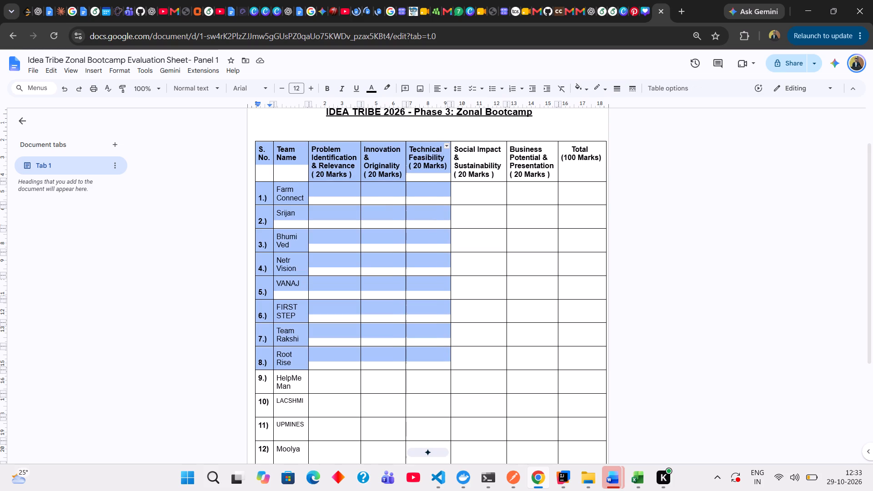
left_click_drag(410, 360, 540, 462)
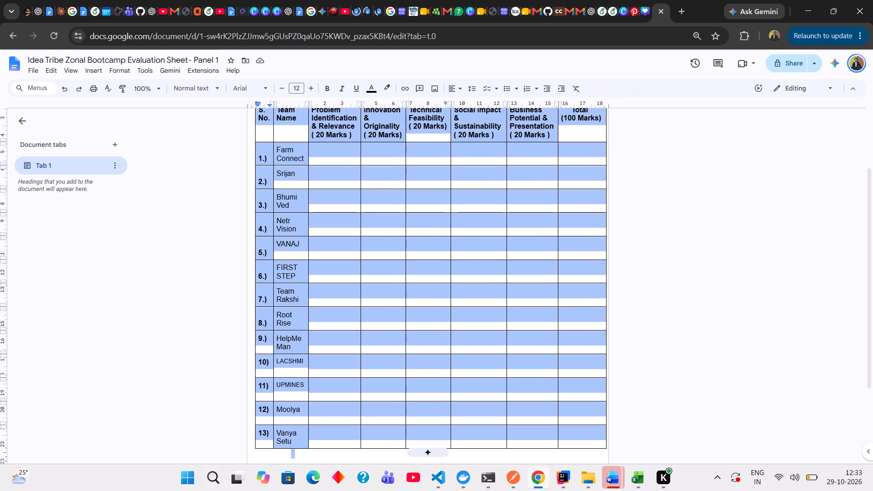
left_click_drag(540, 462, 560, 457)
key("ctrl+c")
left_click(161, 222)
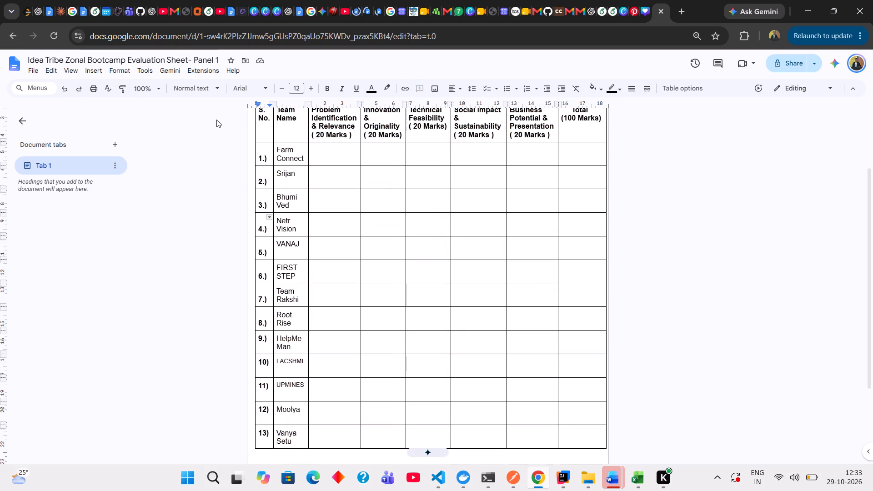
Add blank lines below the table and paste the copied table onto a second page.
scroll(222, 308, "down", 3)
left_click(307, 376)
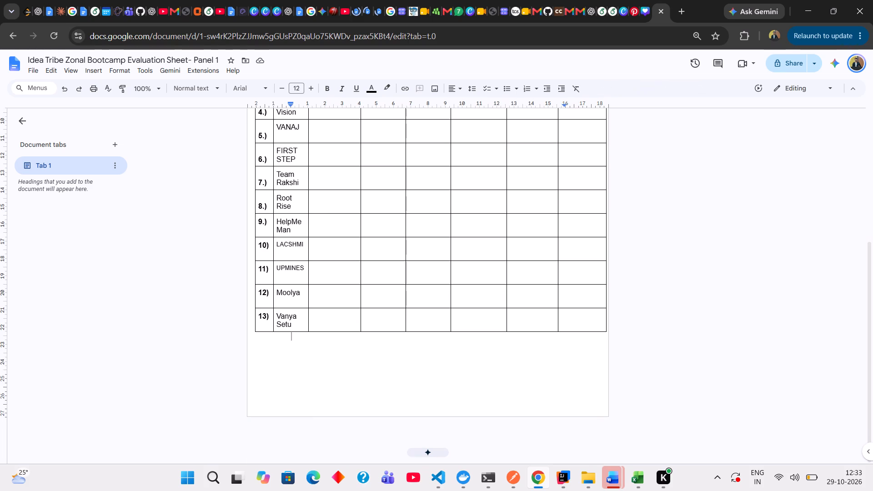
key("Return")
key("Return")
key("Return")
key("Return")
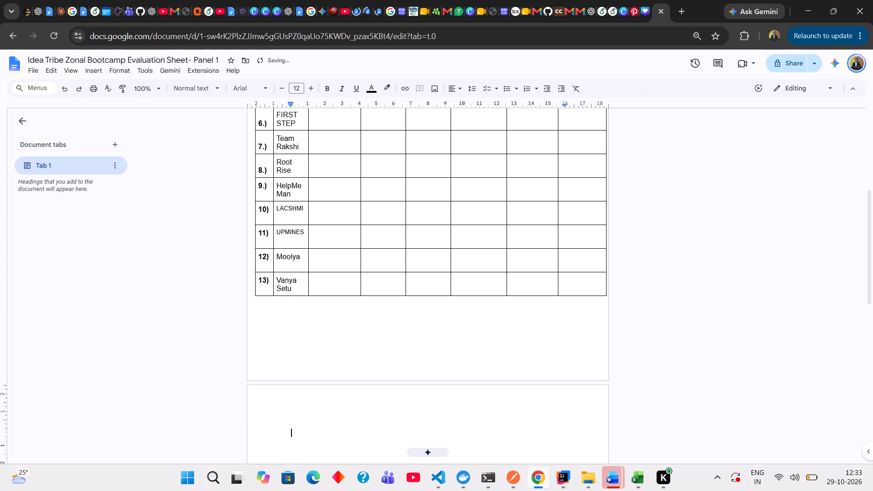
key("Left")
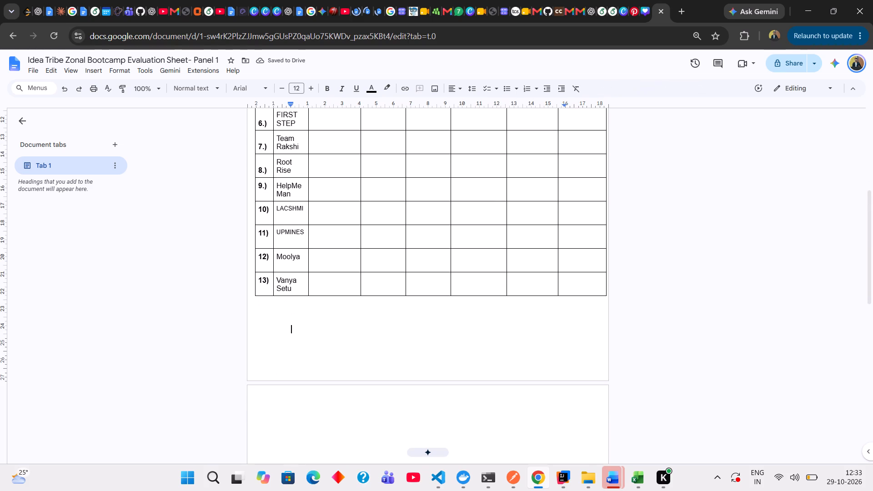
key("Return")
key("ctrl+v")
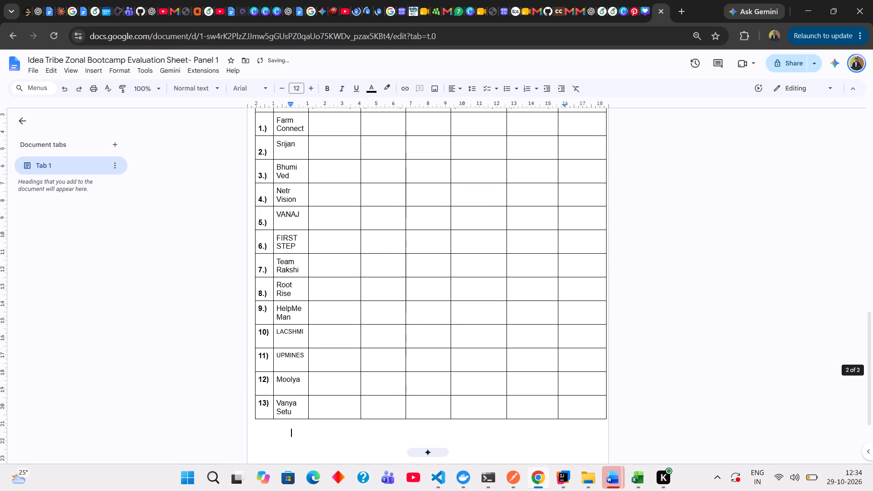
Review how the original and the pasted evaluation tables are laid out across the two pages.
left_click(215, 349)
scroll(215, 349, "up", 2)
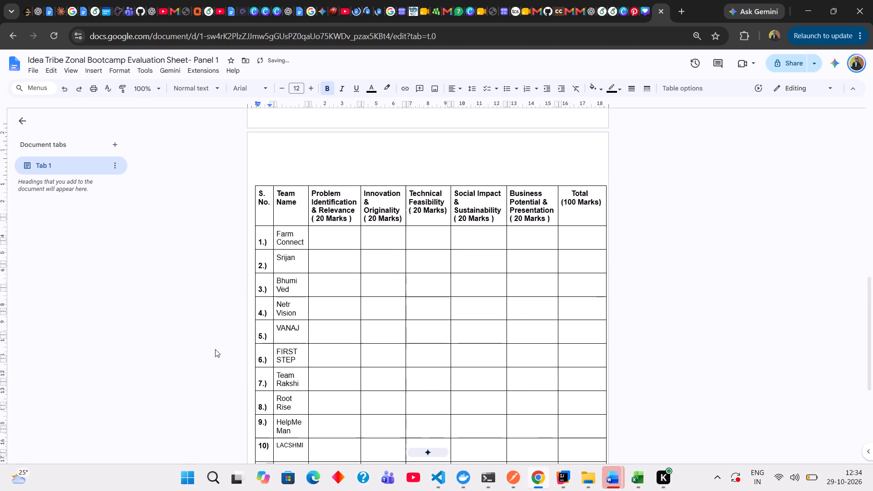
scroll(215, 349, "up", 5)
scroll(215, 349, "down", 1)
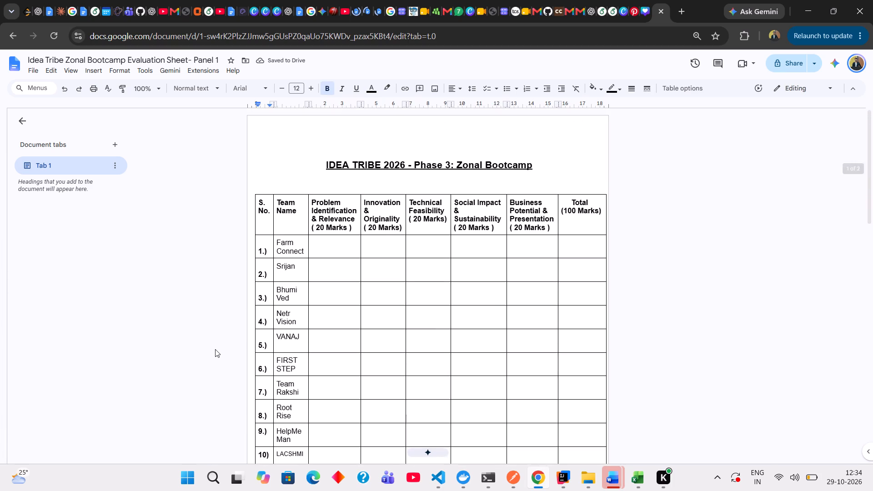
scroll(215, 349, "down", 7)
scroll(215, 349, "up", 2)
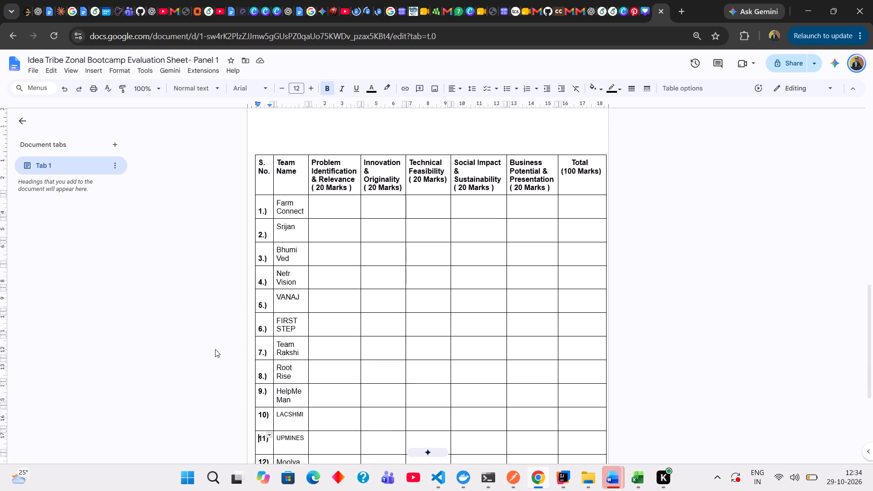
In the second table, renumber the Farm Connect and Srijan rows as 14) and 15).
left_click(263, 224)
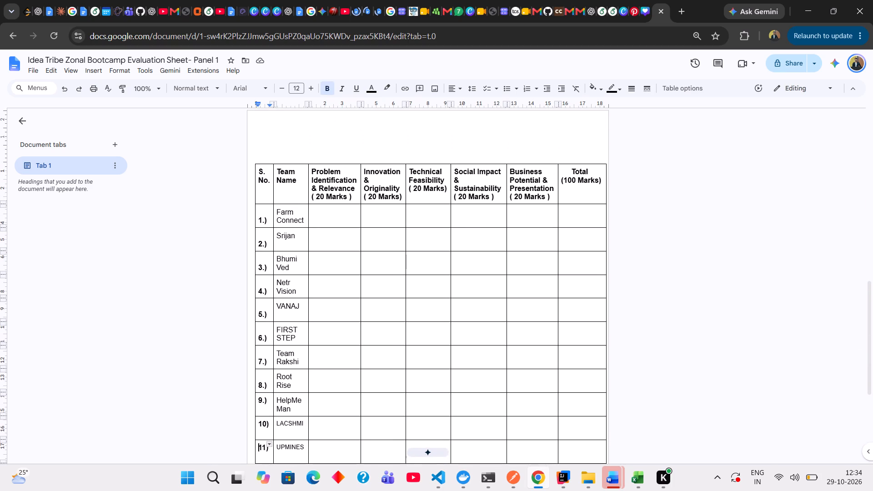
key("Right")
key("BackSpace")
key("4")
key("Down")
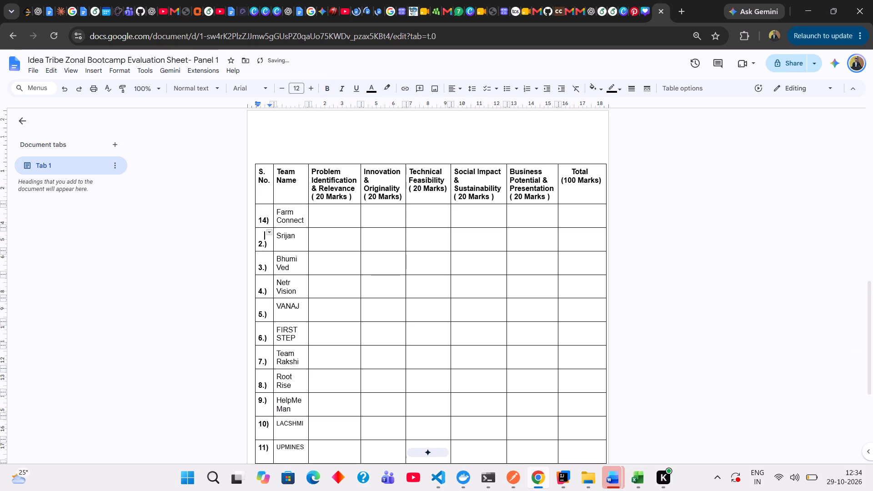
key("Down")
key("Left")
key("BackSpace")
key("BackSpace")
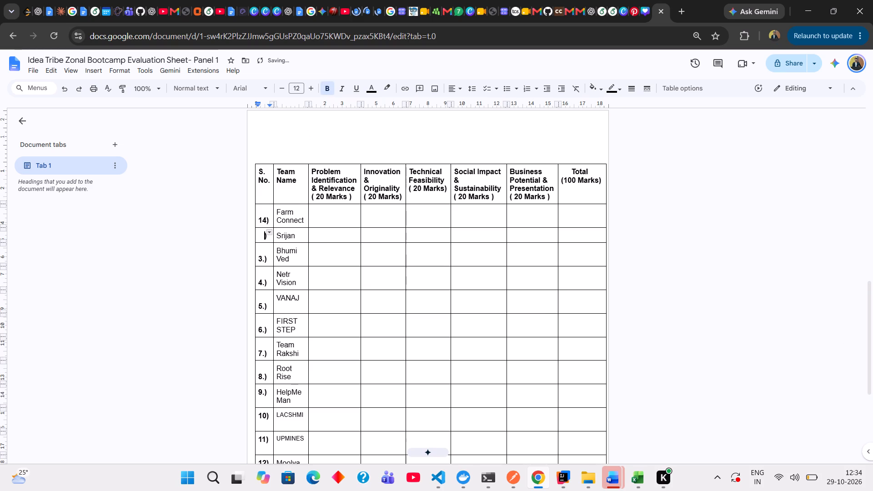
type("15")
Renumber the Bhumi Ved and Netr Vision rows of the second table as 16) and 17).
key("Down")
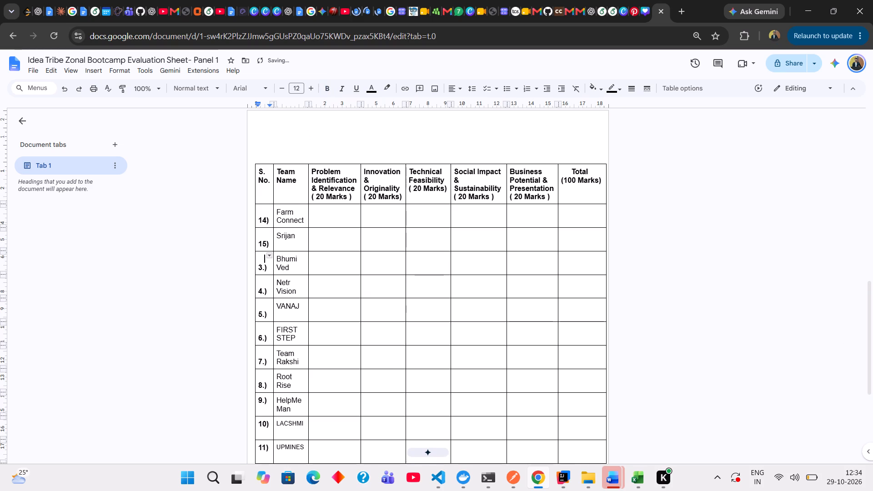
key("Down")
key("Left")
key("BackSpace")
key("BackSpace")
type("16")
key("Down")
key("Down")
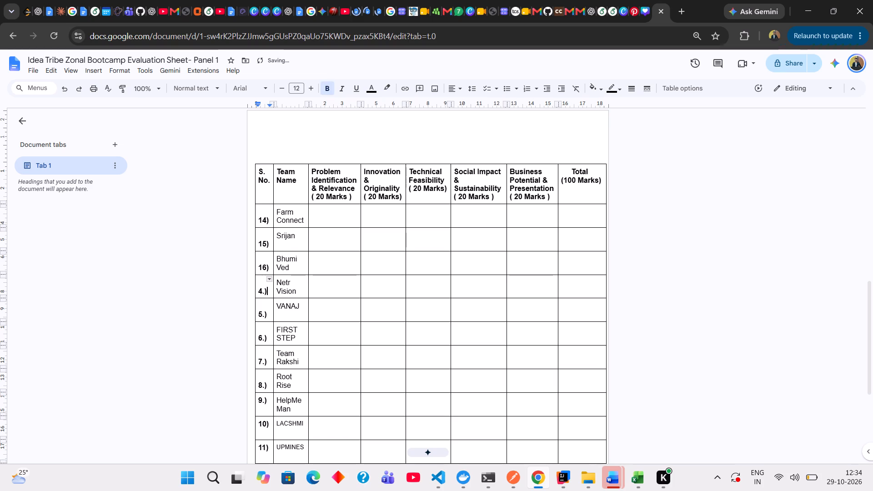
key("Left")
key("BackSpace")
key("BackSpace")
type("17")
Renumber the VANAJ and FIRST STEP rows of the second table as 18) and 19).
key("Down")
key("Down")
key("Left")
key("Left")
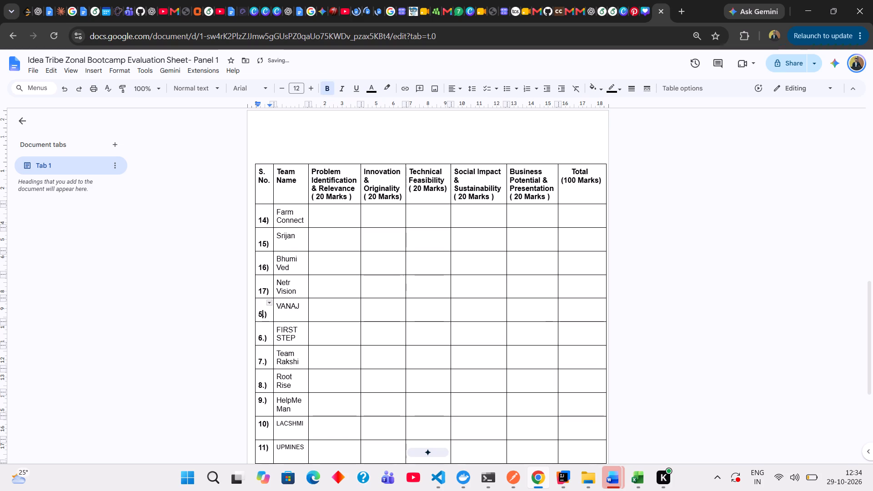
key("Right")
key("BackSpace")
key("BackSpace")
type("18")
key("Down")
key("Down")
key("Left")
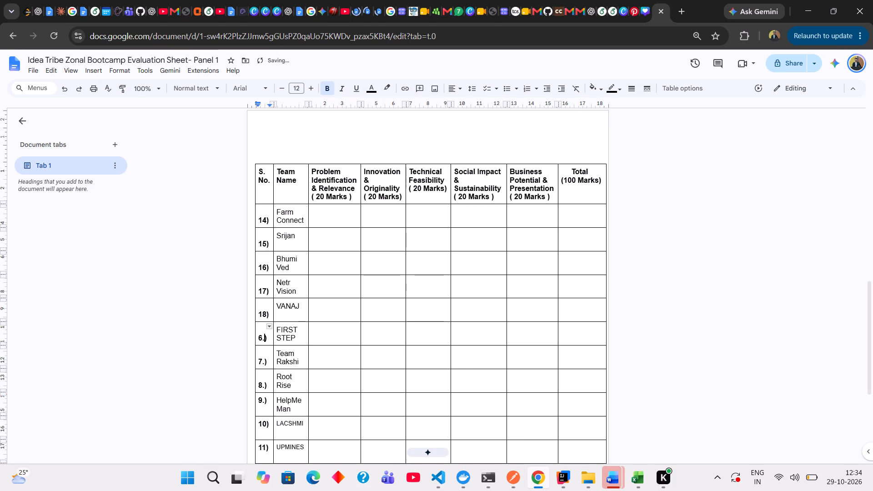
key("BackSpace")
key("BackSpace")
type("19")
key("Down")
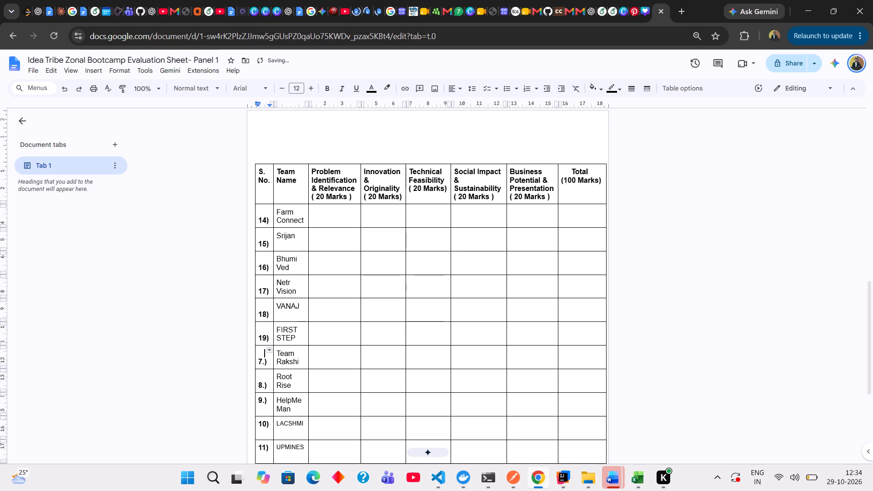
Renumber the Team Rakshi and Root Rise rows of the second table as 20) and 21).
key("Down")
key("Left")
key("BackSpace")
key("BackSpace")
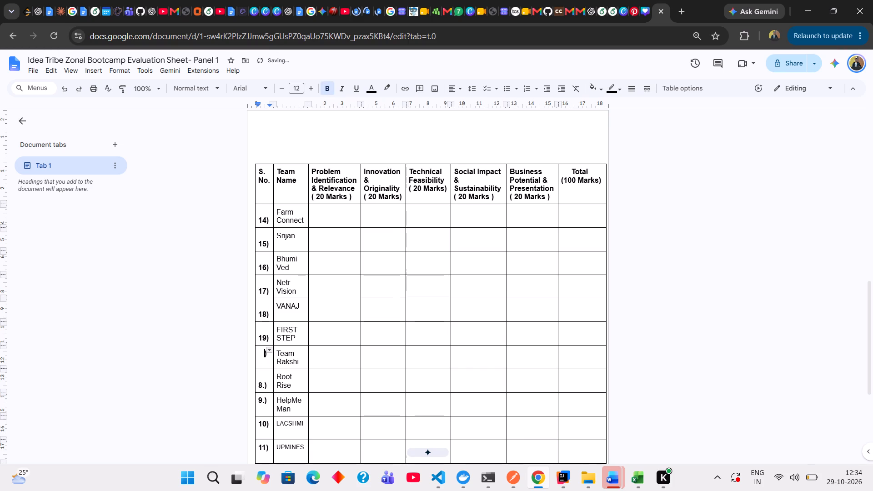
type("20")
key("Down")
key("Down")
key("Left")
key("BackSpace")
key("BackSpace")
type("21")
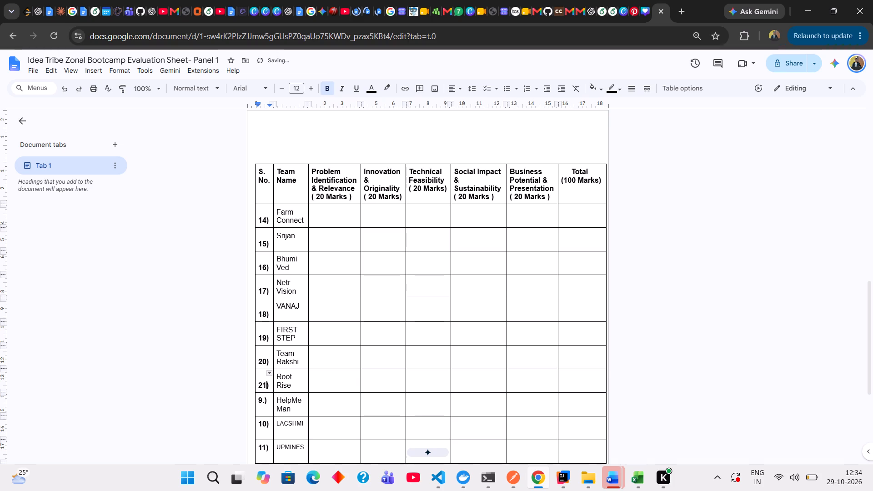
Renumber the HelpMe Man and LACSHMI rows of the second table as 22) and 23).
key("Down")
key("Left")
key("BackSpace")
key("BackSpace")
type("22")
key("Down")
key("Down")
key("Up")
key("BackSpace")
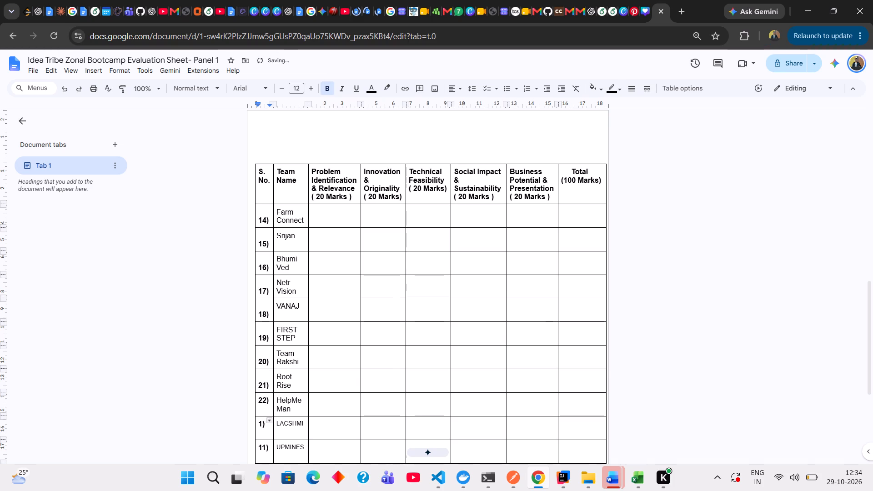
key("BackSpace")
type("23")
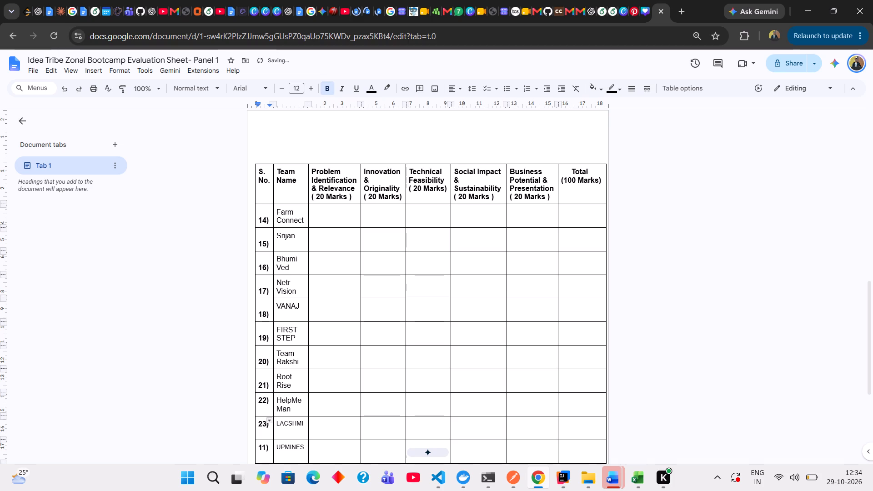
Delete the Vanya Setu row at the end of the first table.
scroll(186, 196, "up", 4)
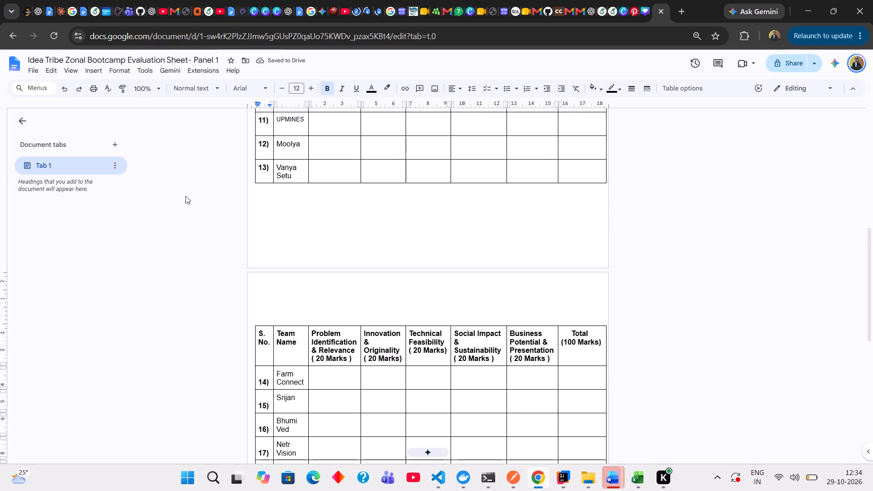
scroll(186, 196, "up", 1)
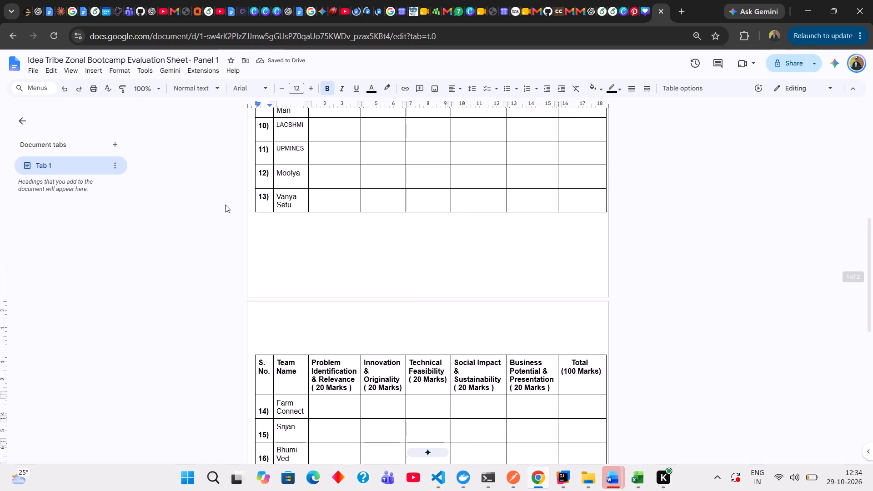
right_click(258, 203)
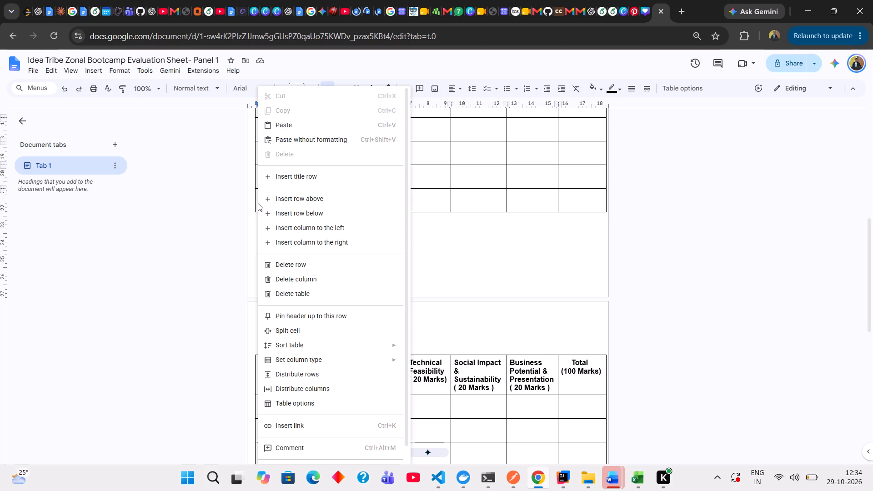
left_click(305, 266)
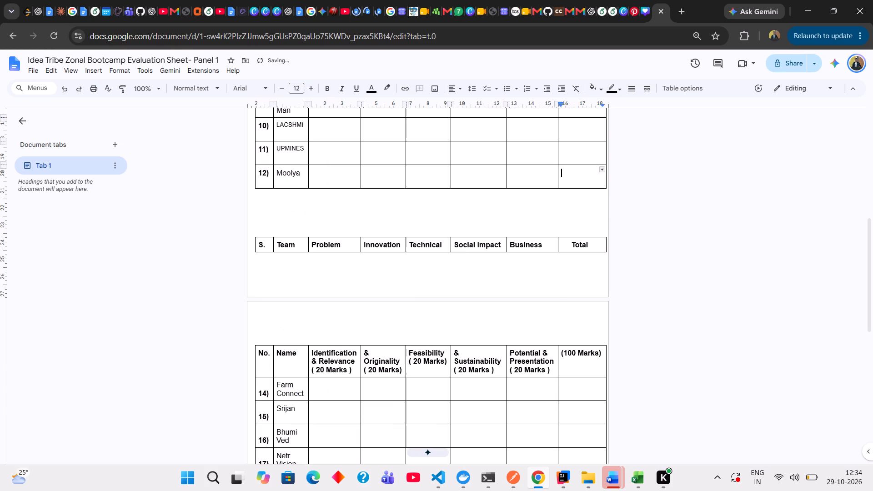
Add a blank line between the two tables to move the second table's whole header row onto the second page.
left_click(276, 224)
key("Return")
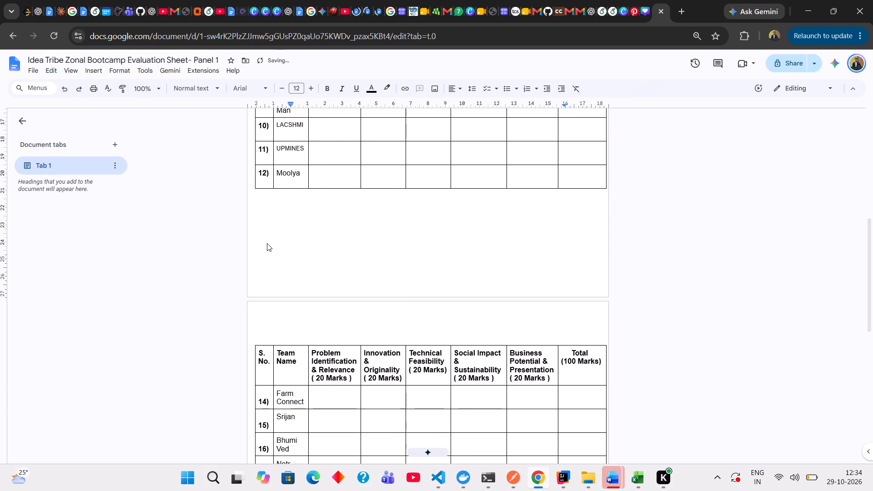
Renumber the Farm Connect and Srijan rows of the second table as 13) and 14).
scroll(196, 324, "down", 3)
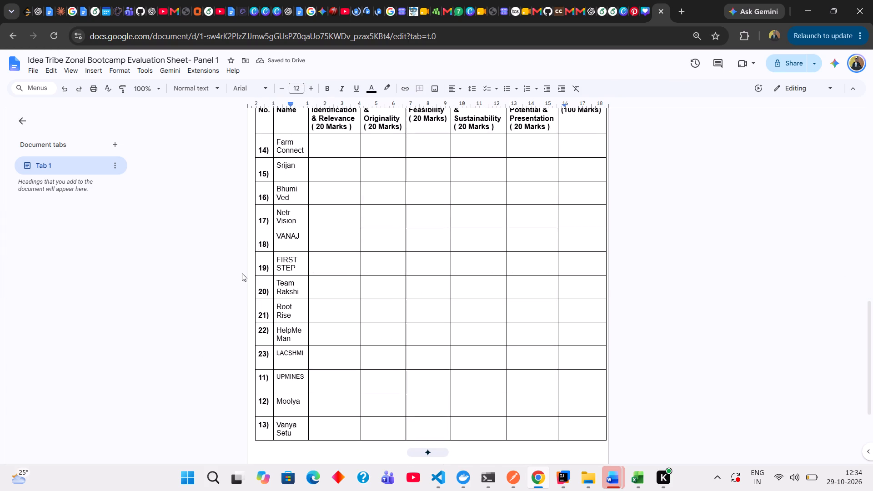
left_click(265, 149)
key("BackSpace")
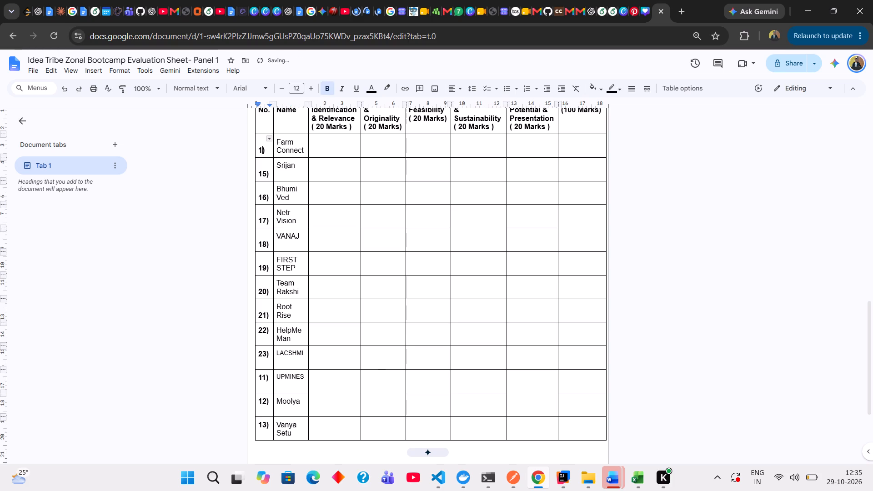
key("3")
key("Down")
key("Down")
key("BackSpace")
key("4")
Renumber the Bhumi Ved and Netr Vision rows of the second table as 15) and 16).
key("Down")
key("Down")
key("BackSpace")
key("4")
key("BackSpace")
key("5")
key("Down")
key("Down")
key("BackSpace")
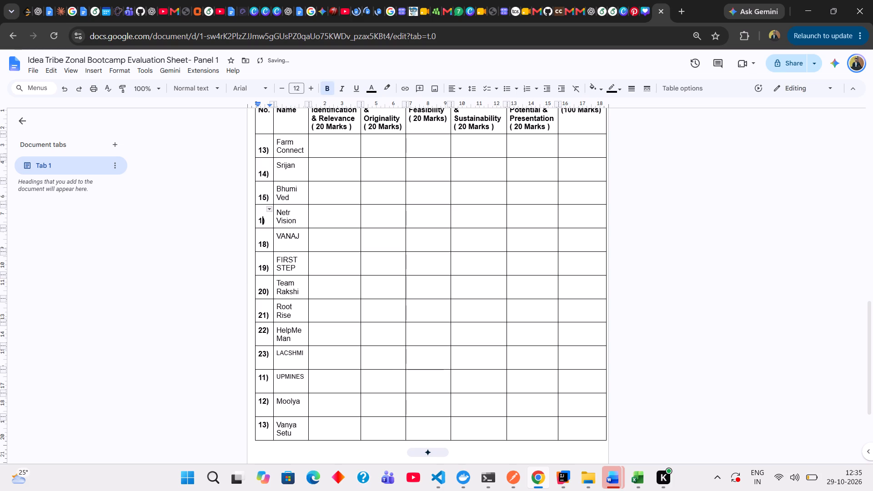
key("6")
Renumber the VANAJ and FIRST STEP rows of the second table as 17) and 18).
key("Down")
key("BackSpace")
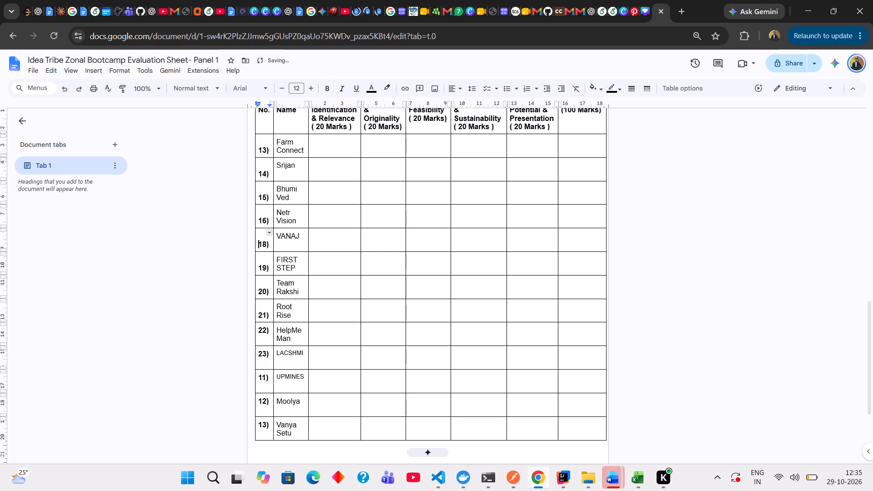
key("Up")
key("Right")
key("Right")
key("Right")
key("Right")
key("BackSpace")
key("7")
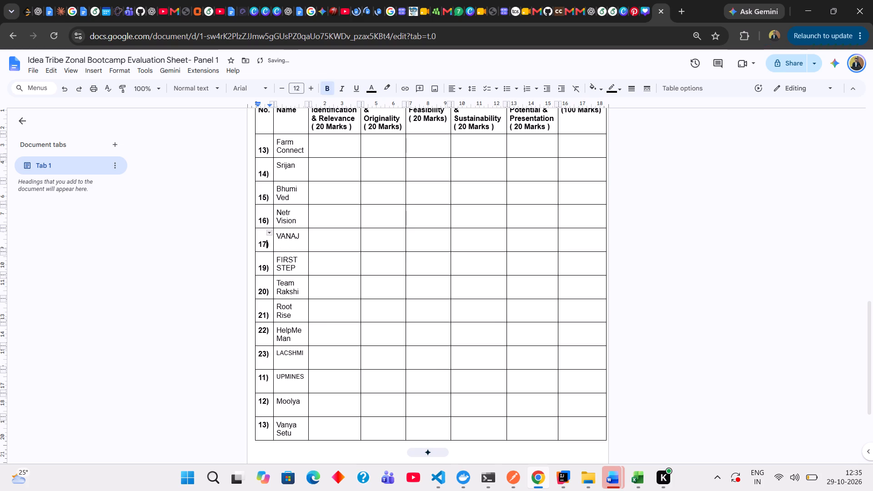
key("Down")
key("Down")
key("BackSpace")
key("8")
Renumber the Team Rakshi and Root Rise rows of the second table as 19) and 20).
key("Down")
key("Down")
key("BackSpace")
key("BackSpace")
type("19")
key("Down")
key("Down")
key("BackSpace")
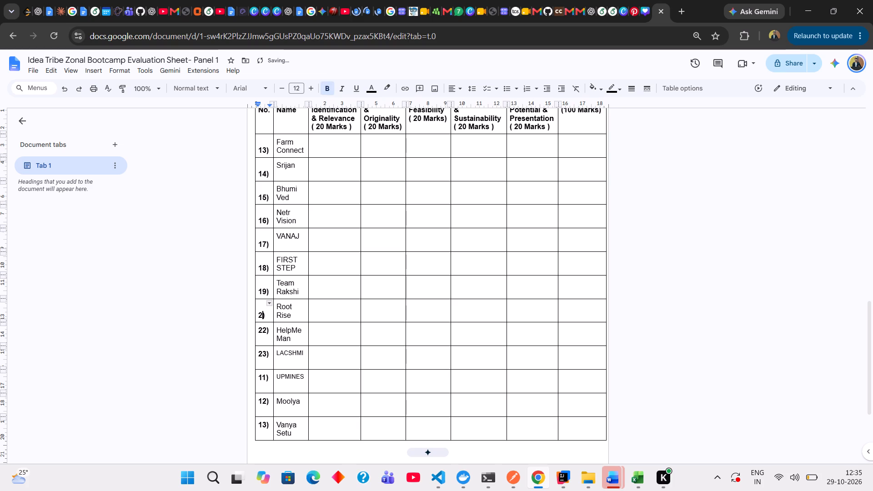
key("0")
Renumber the HelpMe Man, LACSHMI and UPMINES rows of the second table as 21), 22) and 23).
key("Down")
key("BackSpace")
key("1")
key("Down")
key("BackSpace")
key("2")
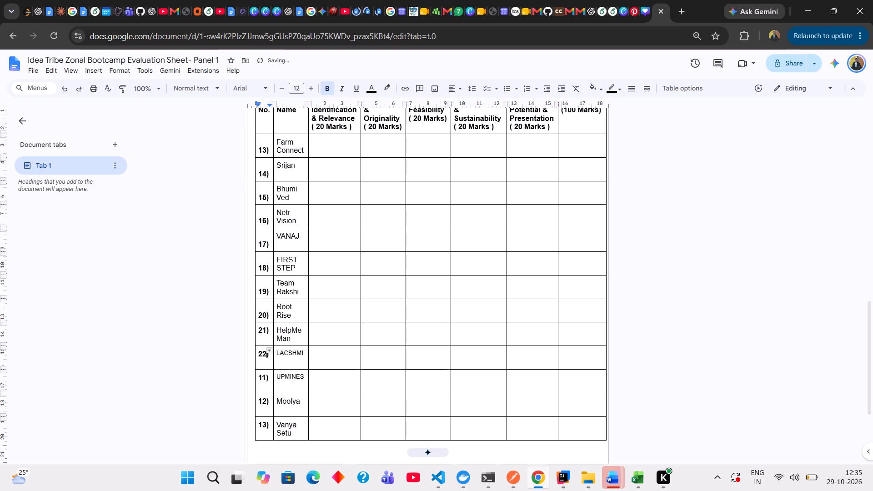
key("Down")
key("BackSpace")
key("BackSpace")
type("23")
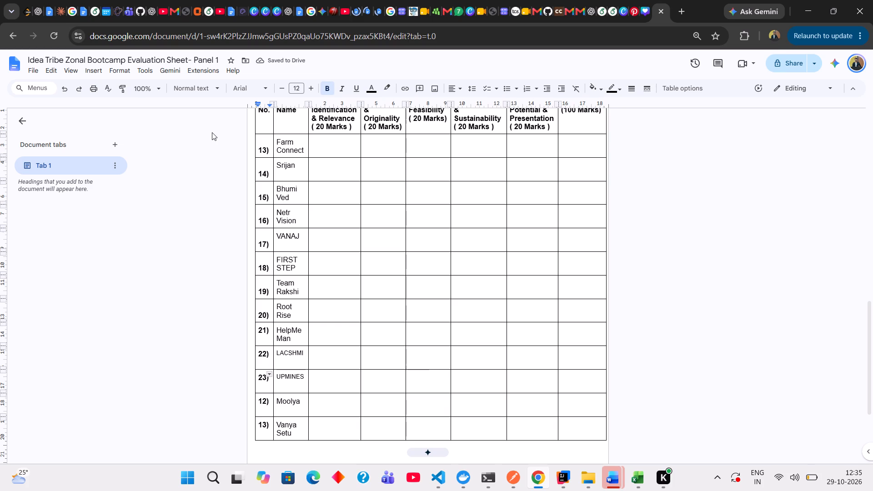
Delete the leftover Vanya Setu and Moolya rows at the end of the second table.
left_click(179, 199)
scroll(179, 199, "up", 3)
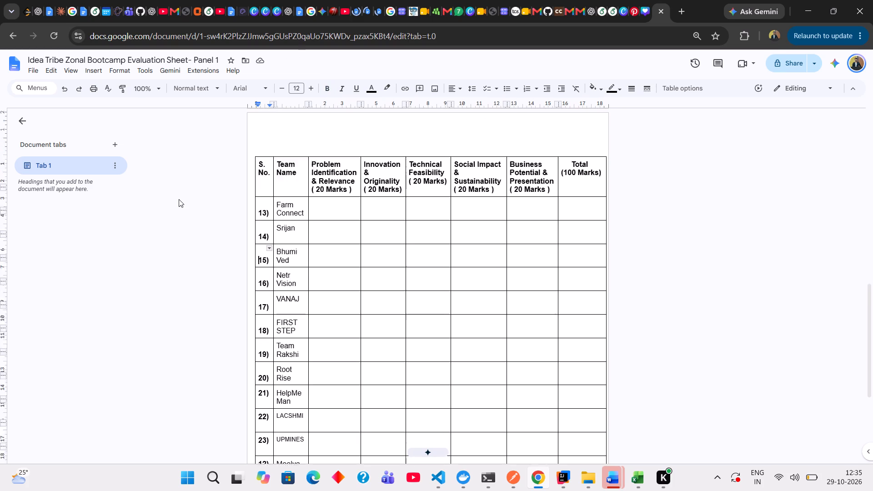
scroll(179, 199, "up", 1)
scroll(179, 199, "down", 1)
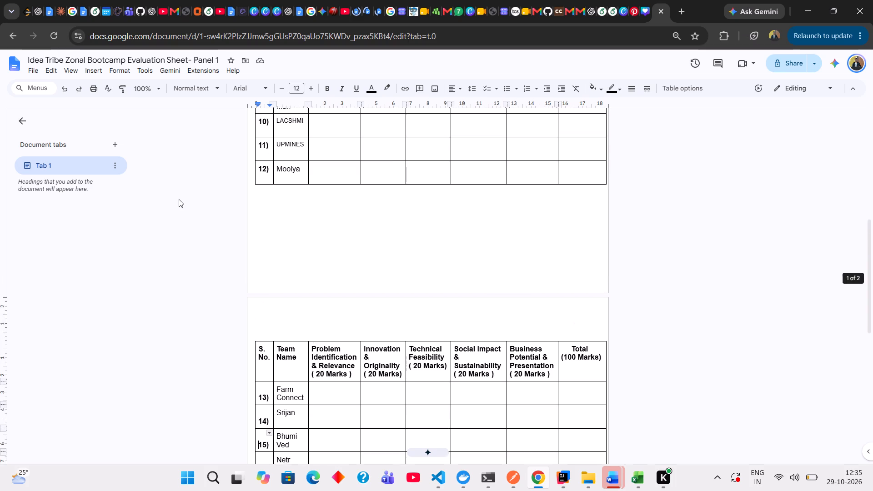
scroll(179, 199, "down", 4)
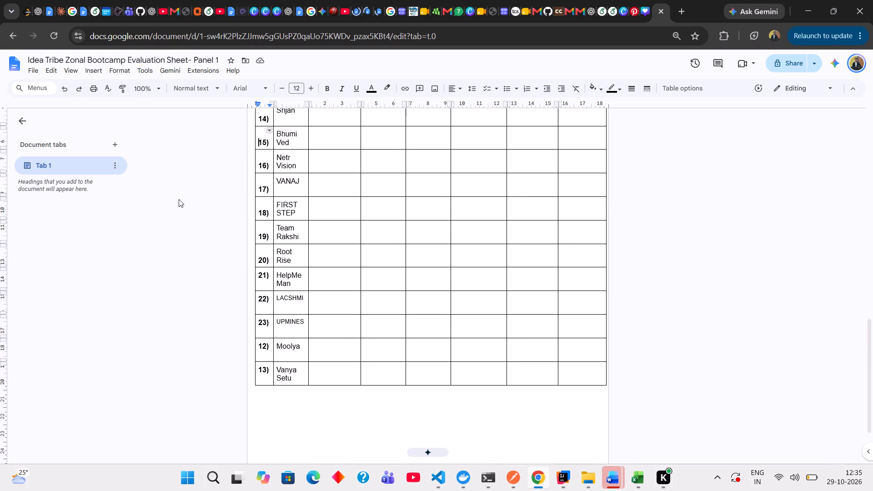
right_click(268, 378)
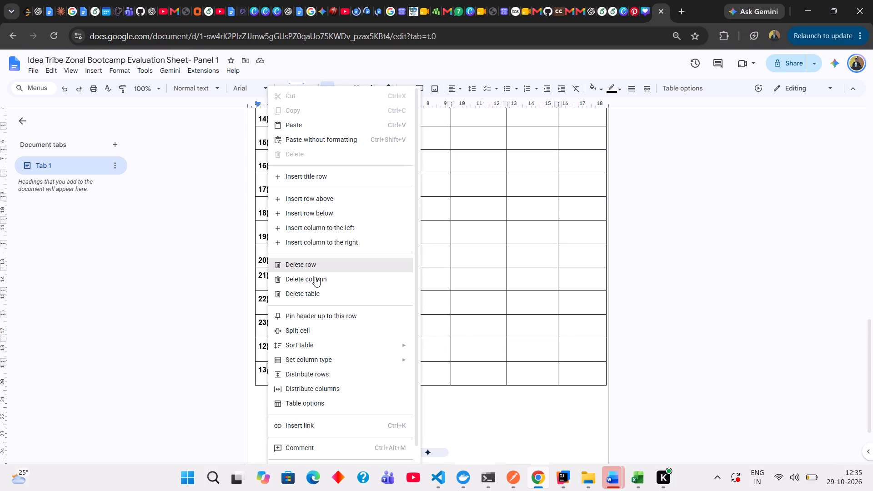
left_click(312, 264)
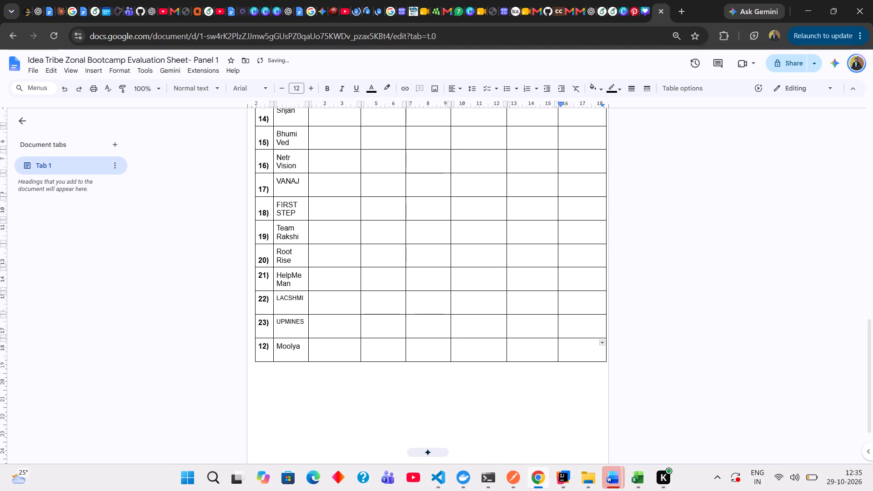
right_click(265, 357)
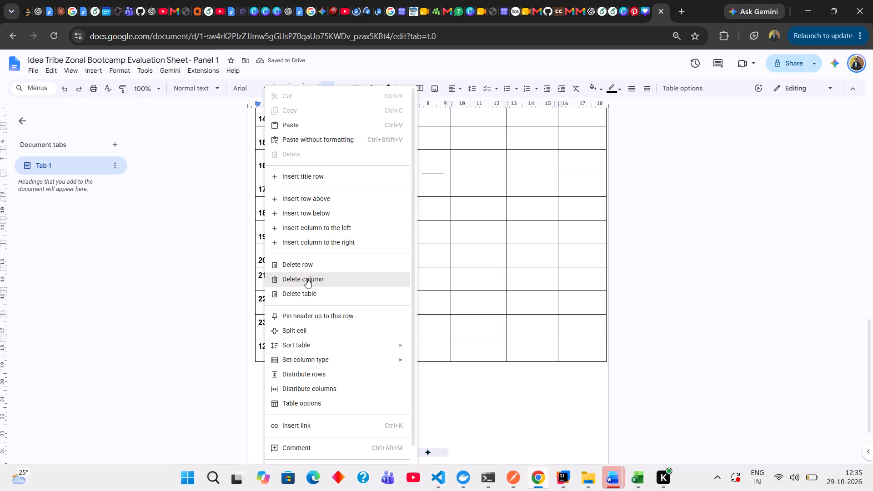
left_click(308, 262)
left_click(223, 283)
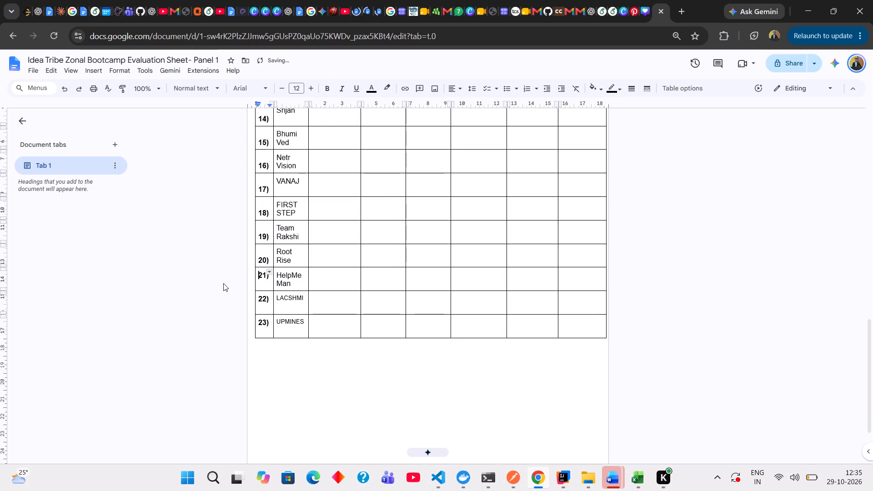
Increase the height of the Moolya row at the end of the first table.
scroll(223, 283, "up", 3)
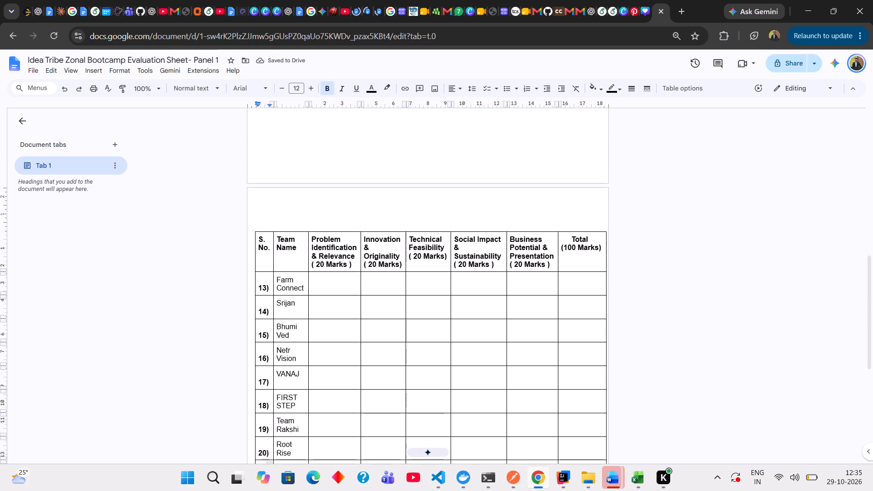
scroll(167, 237, "up", 4)
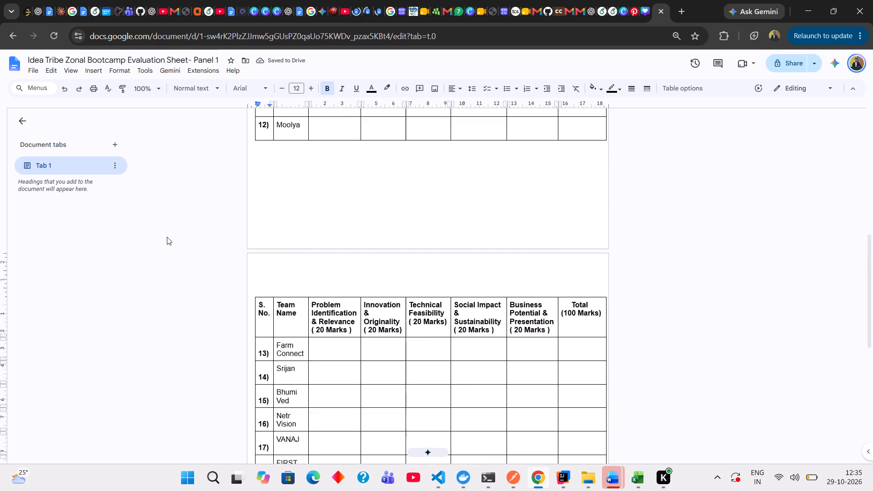
scroll(167, 237, "up", 1)
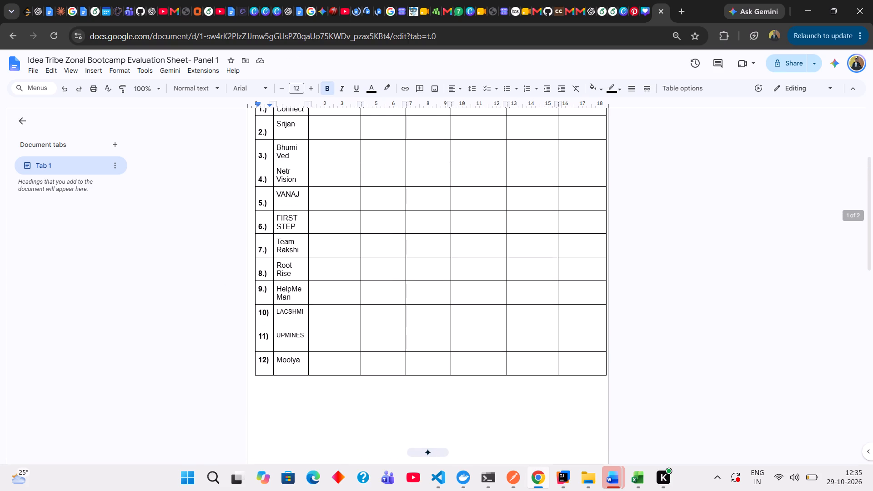
left_click_drag(268, 375, 266, 424)
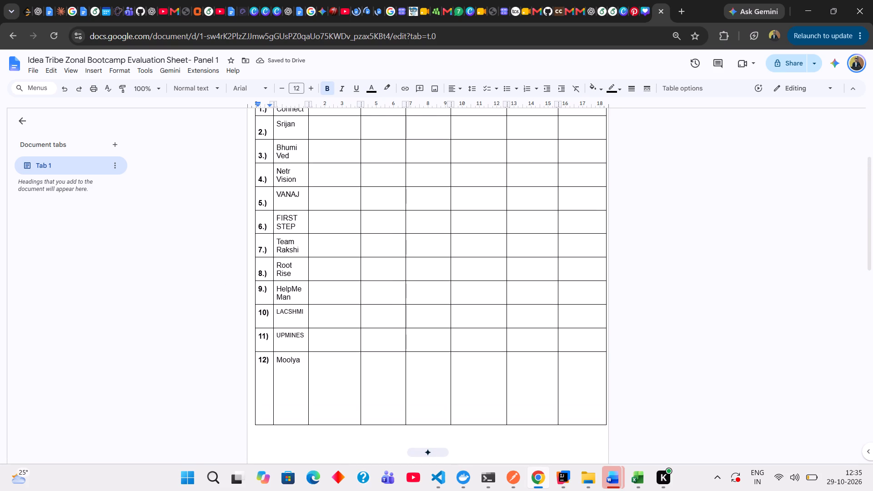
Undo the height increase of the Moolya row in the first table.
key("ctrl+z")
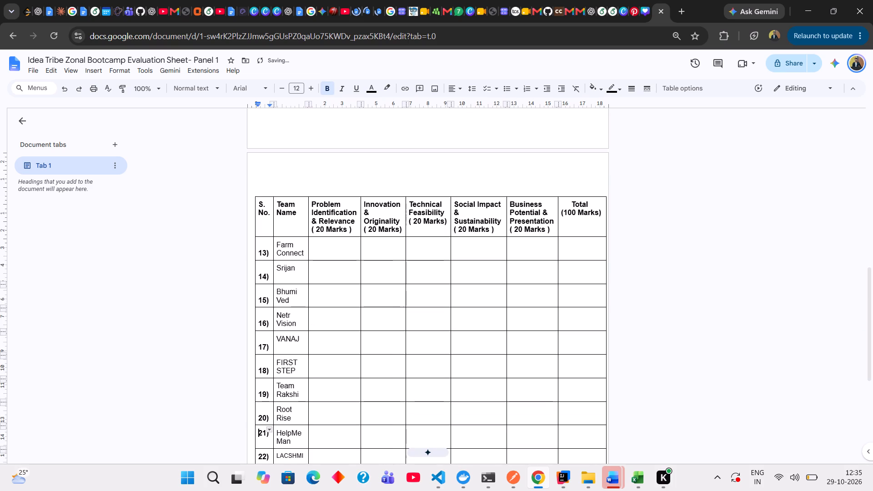
Review the numbering and team names in the tables on both pages.
scroll(237, 387, "down", 3)
scroll(237, 387, "up", 4)
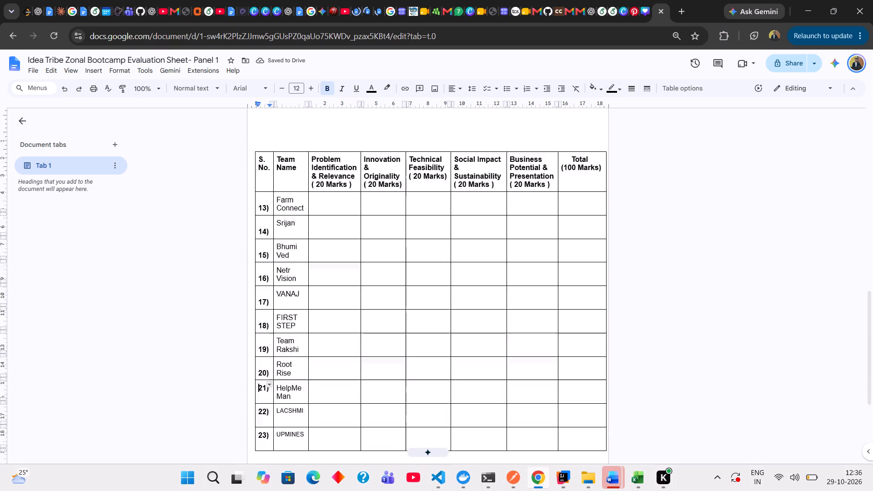
scroll(237, 387, "up", 3)
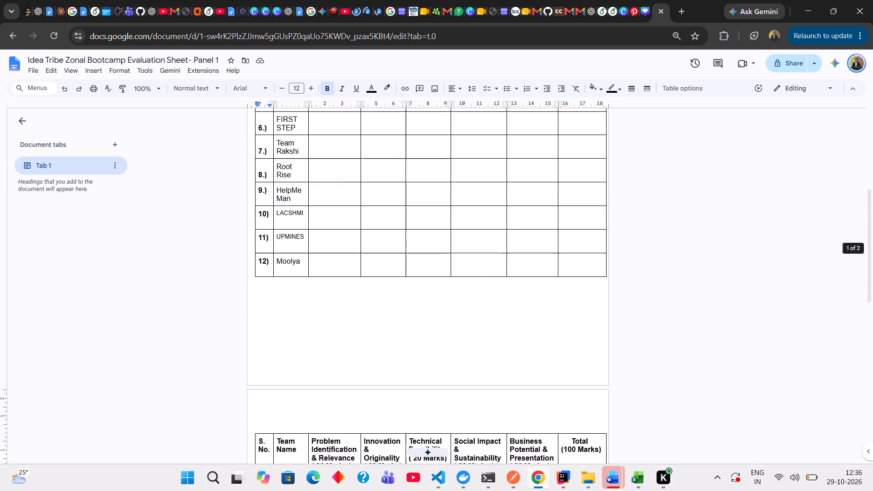
scroll(237, 387, "up", 2)
scroll(237, 387, "down", 2)
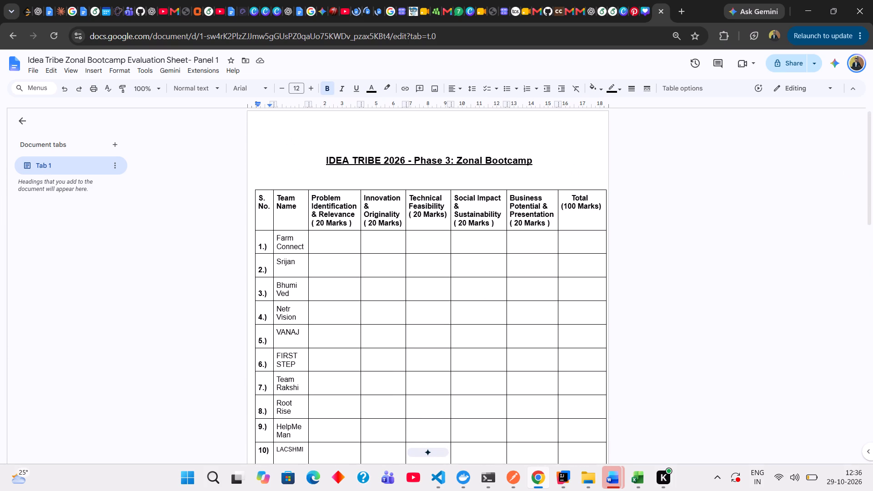
scroll(237, 387, "down", 5)
scroll(237, 387, "up", 4)
scroll(237, 387, "down", 1)
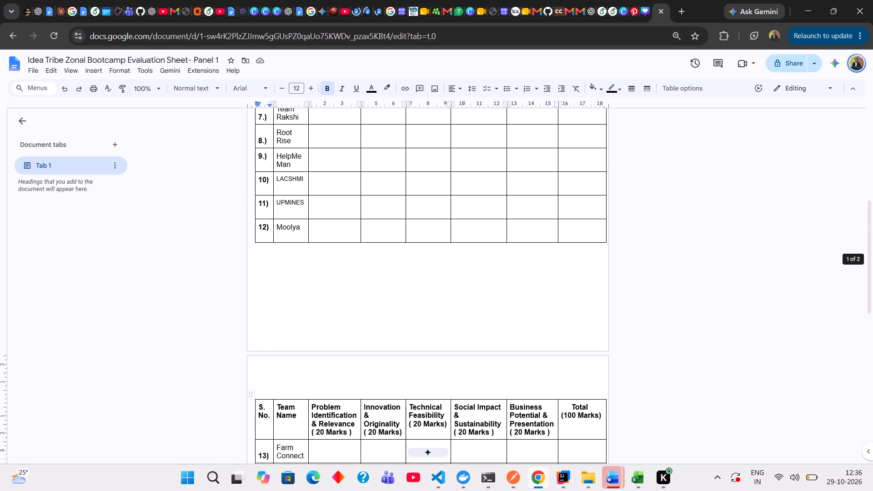
scroll(237, 387, "down", 1)
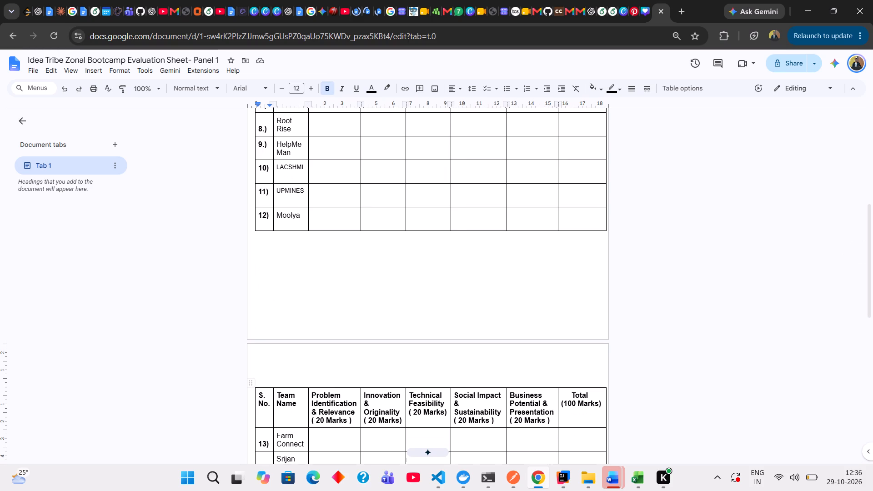
Replace the team name Farm Connect in row 13) of the second table with Vanya Setu, split over two lines.
scroll(304, 441, "down", 1)
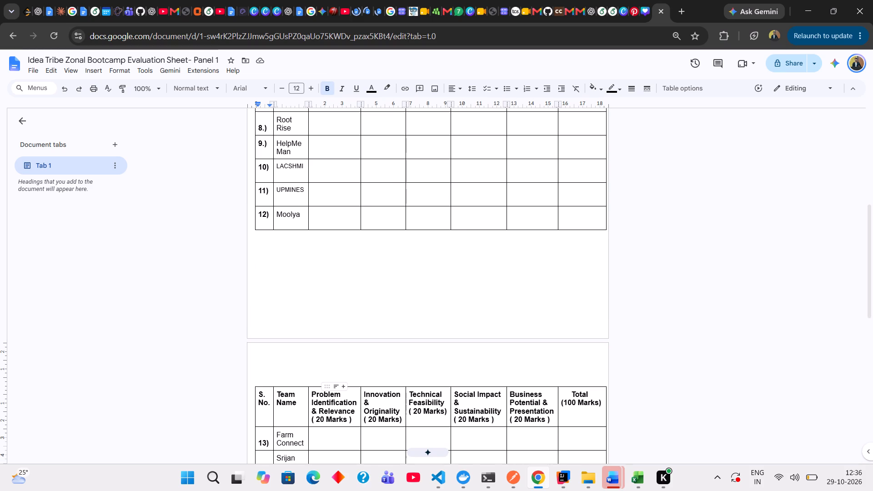
scroll(304, 441, "down", 1)
left_click(304, 417)
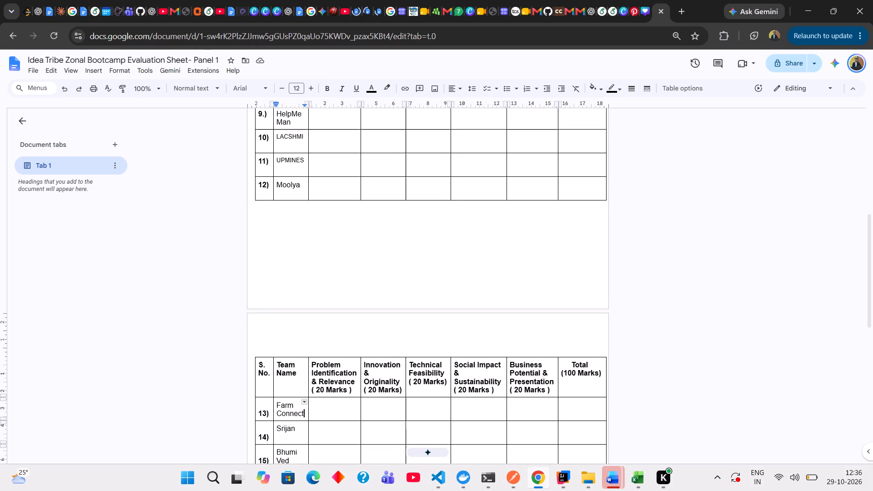
key("BackSpace")
key("BackSpace")
key("BackSpace")
key("BackSpace")
key("BackSpace")
key("BackSpace")
key("BackSpace")
key("BackSpace")
key("BackSpace")
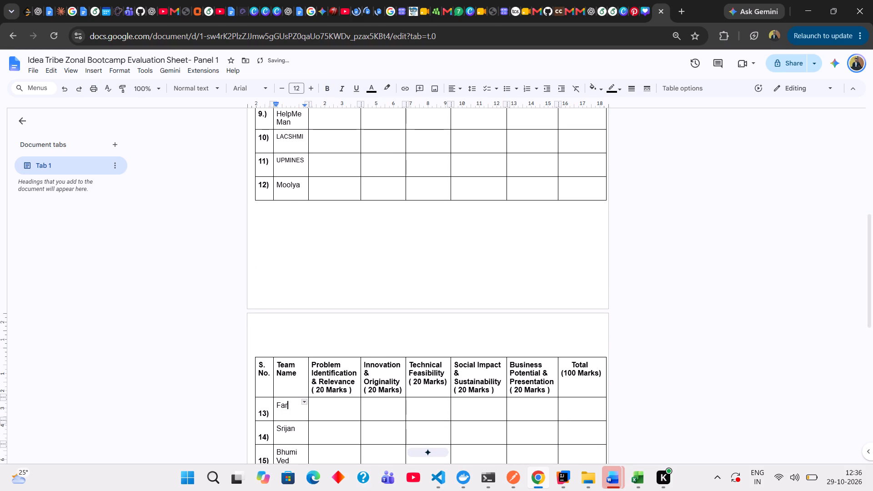
key("BackSpace")
key("BackSpace")
key("BackSpace")
key("Return")
Replace the team name Srijan in row 14) of the second table with THE HYDRA MAKER.
key("Down")
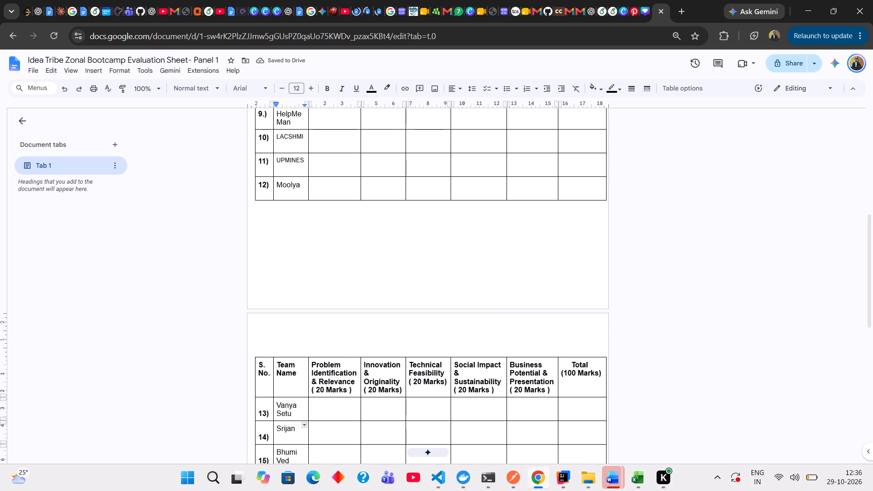
key("Right")
key("BackSpace")
key("BackSpace")
key("BackSpace")
key("BackSpace")
key("BackSpace")
key("BackSpace")
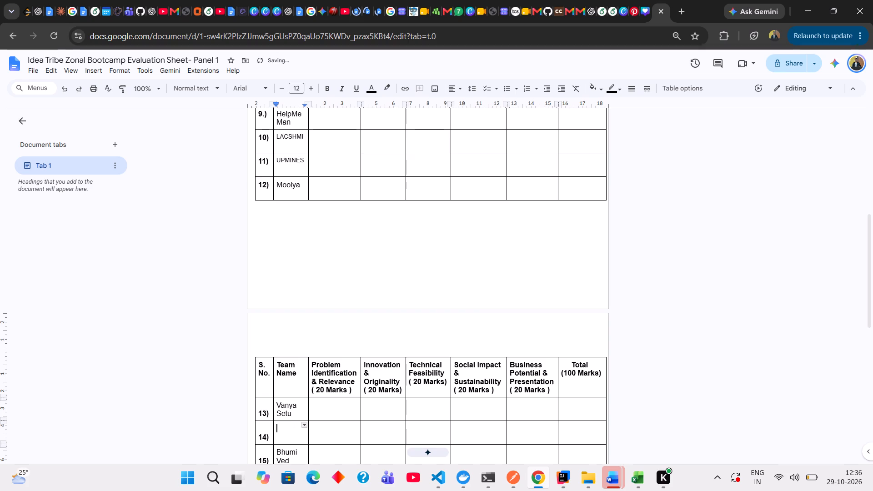
type("THE")
key("space")
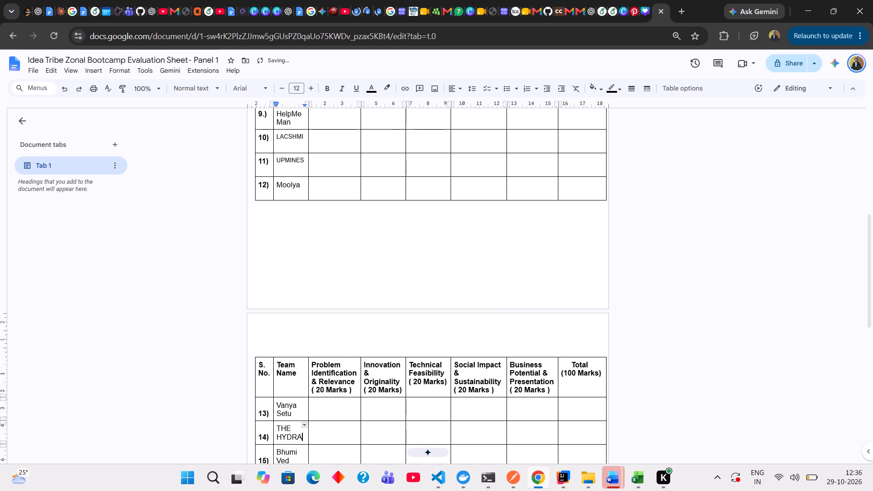
key("space")
type("m")
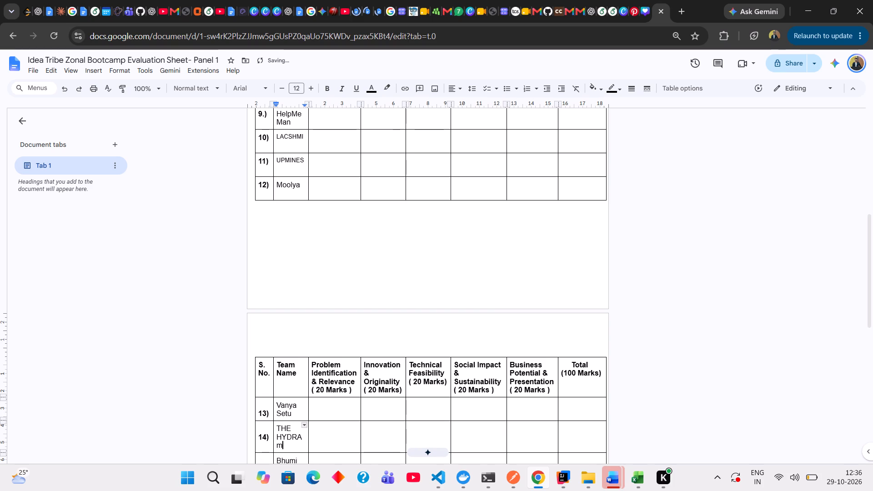
key("BackSpace")
type("AKERS")
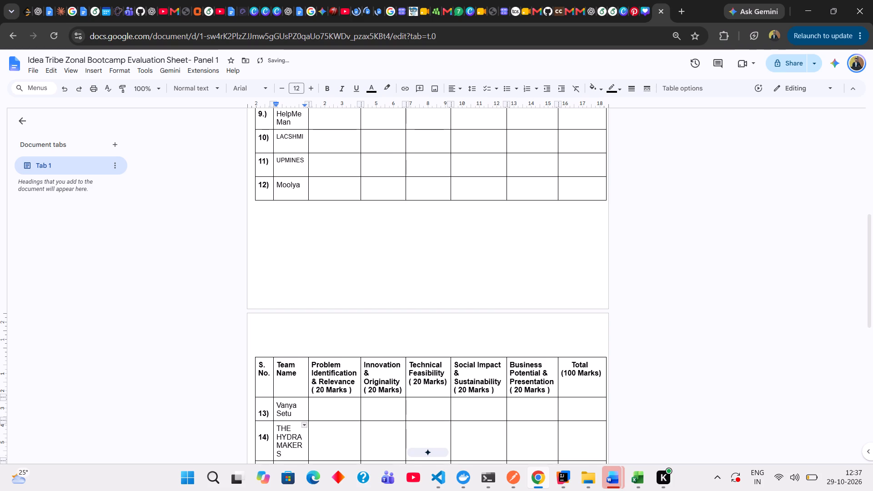
key("BackSpace")
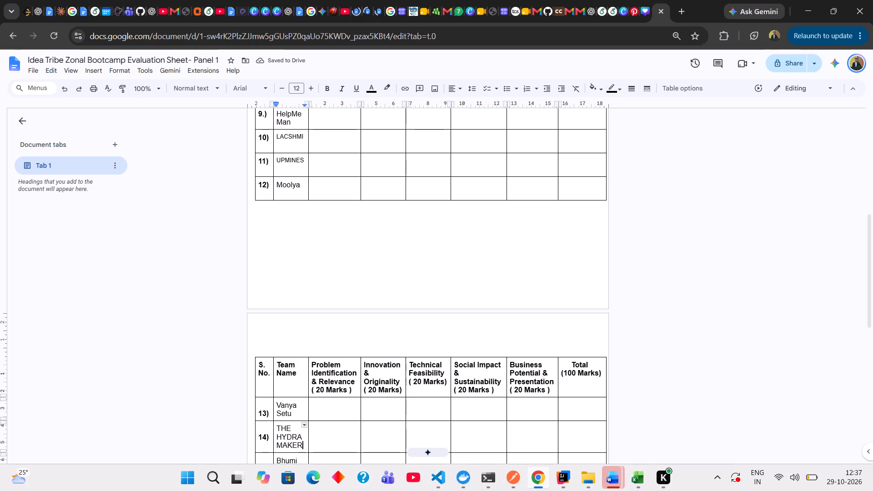
scroll(352, 303, "down", 3)
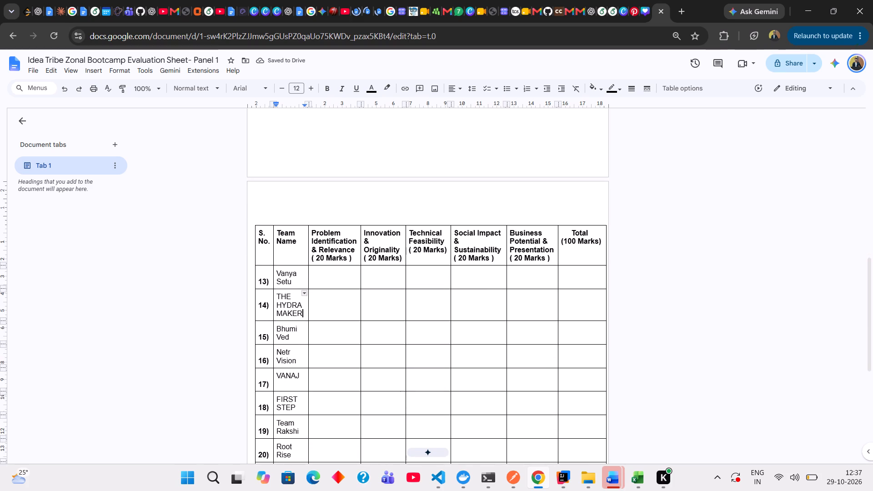
left_click(306, 337)
key("BackSpace")
key("BackSpace")
key("BackSpace")
key("BackSpace")
key("BackSpace")
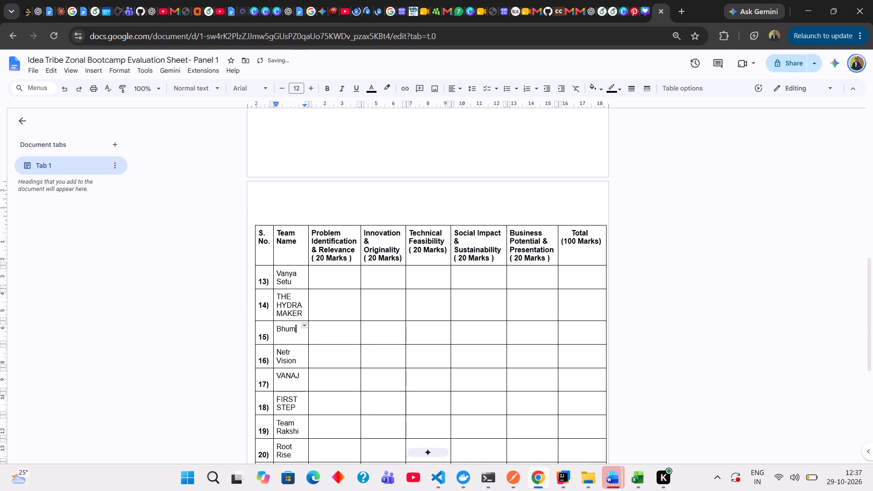
key("BackSpace")
key("BackSpace")
key("BackSpace")
key("BackSpace")
key("BackSpace")
key("BackSpace")
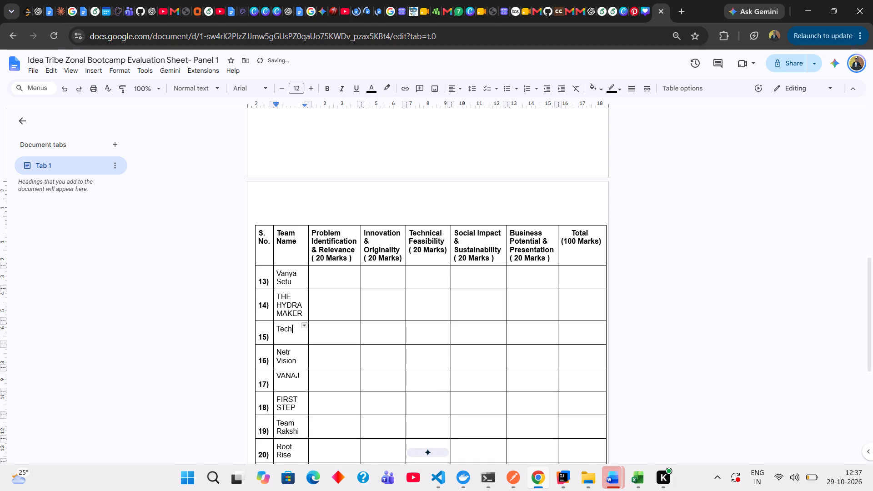
key("Return")
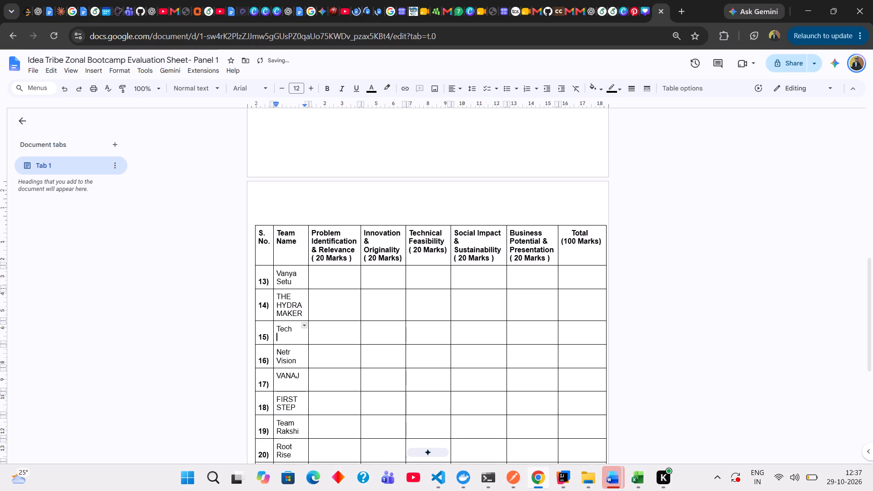
type("roots")
Replace the team name Netr Vision in row 16) of the second table with Nav Tribal Tech, one word per line.
left_click(296, 364)
key("BackSpace")
key("BackSpace")
key("BackSpace")
key("BackSpace")
key("BackSpace")
key("BackSpace")
key("BackSpace")
key("BackSpace")
key("BackSpace")
key("BackSpace")
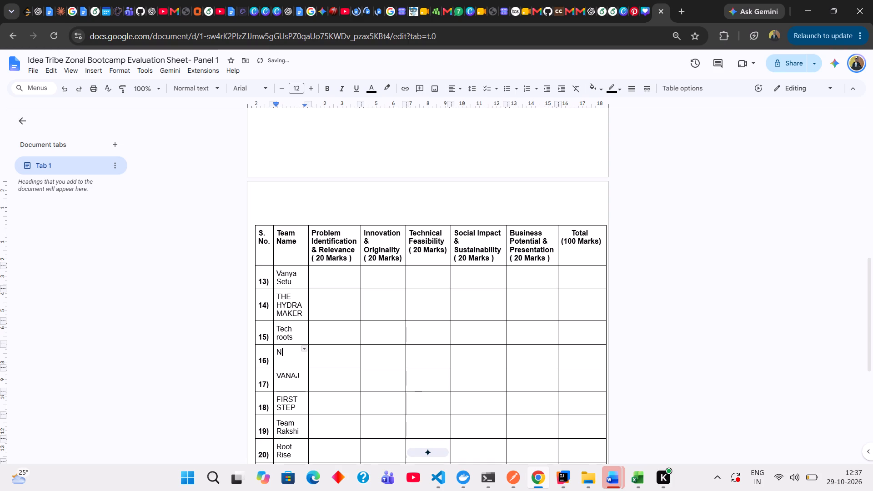
type("av")
key("Return")
key("Return")
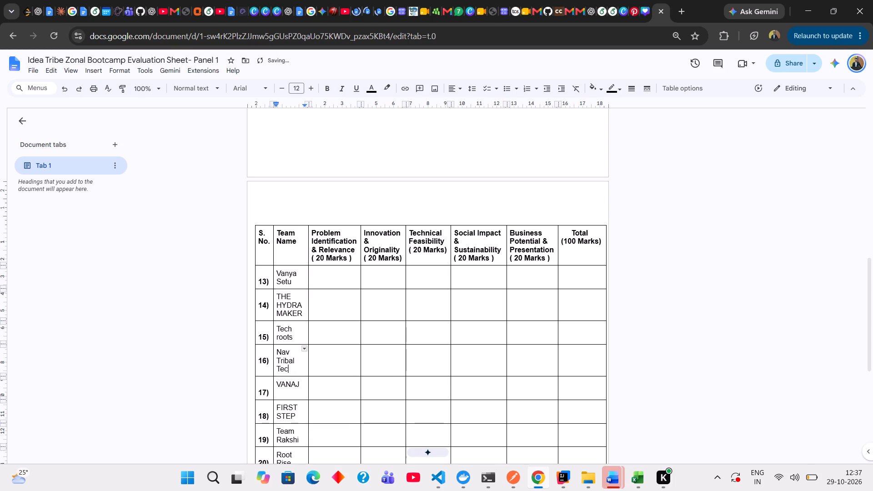
key("h")
key("Right")
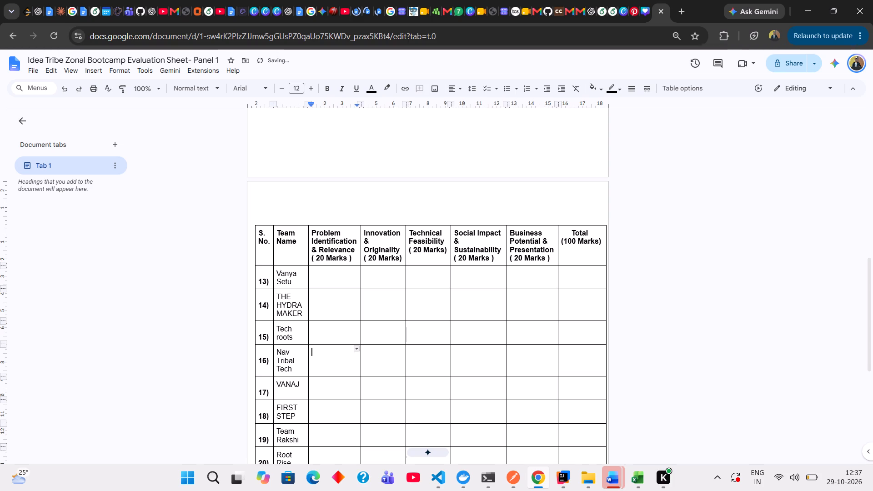
Replace the team name VANAJ in row 17) of the second table with Team Loop minds, one word per line.
left_click(304, 382)
key("BackSpace")
key("BackSpace")
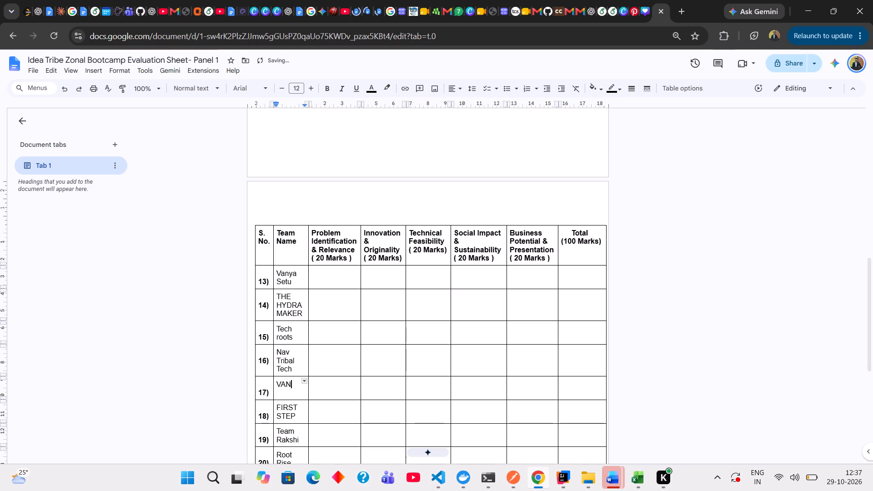
key("BackSpace")
key("BackSpace")
key("BackSpace")
key("Return")
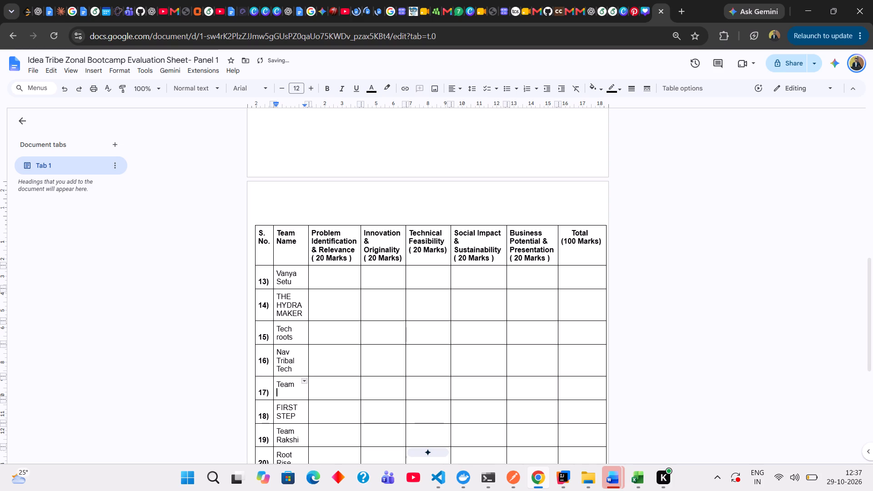
type("loopminds")
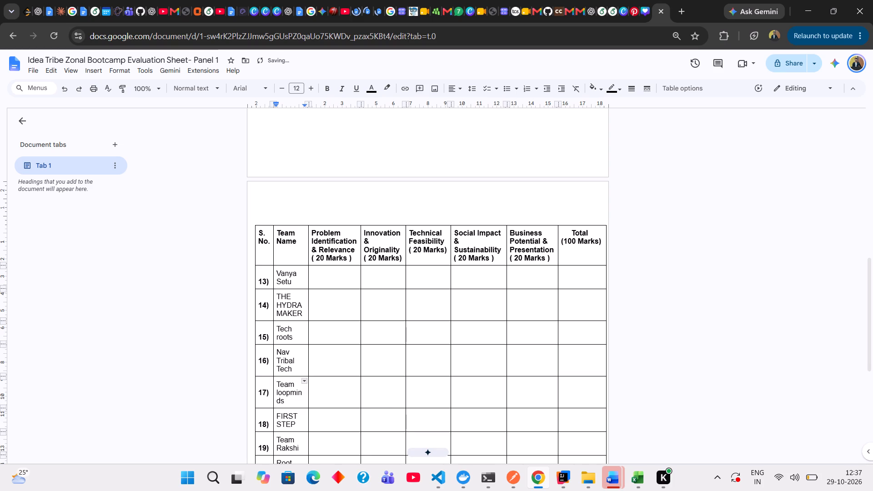
left_click(290, 393)
key("Return")
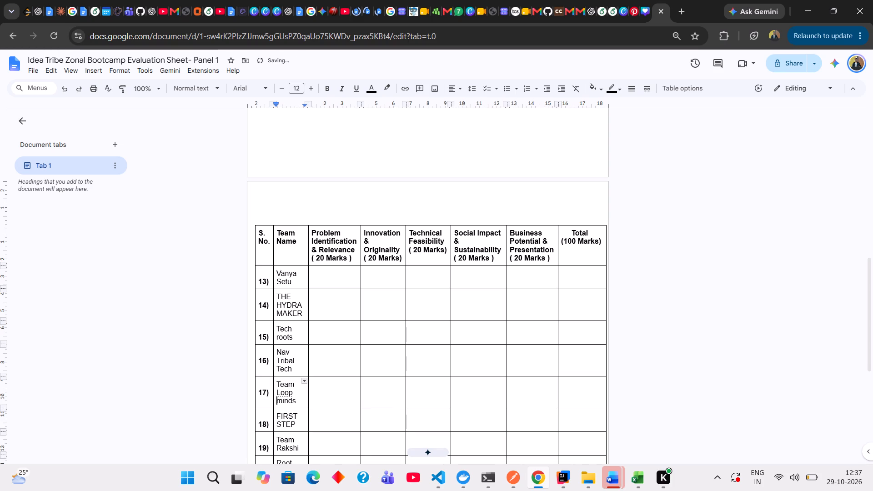
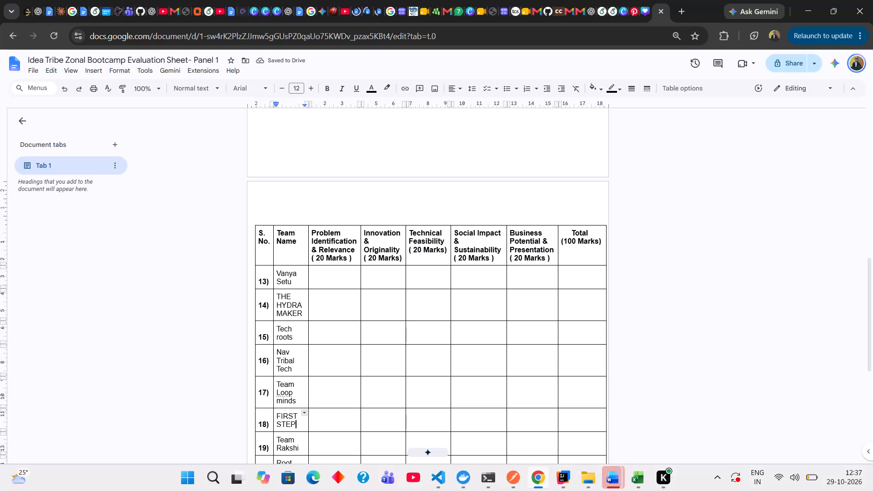
Replace the team name FIRST STEP in row 18) of the second table with Team Astiva, split over two lines.
key("BackSpace")
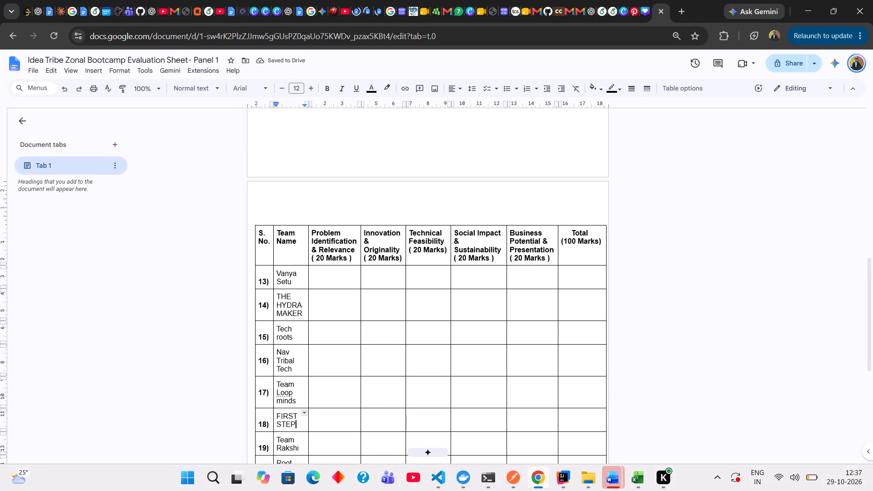
key("BackSpace")
key("BackSpace")
key("BackSpace")
key("BackSpace")
key("BackSpace")
key("BackSpace")
key("BackSpace")
key("BackSpace")
key("BackSpace")
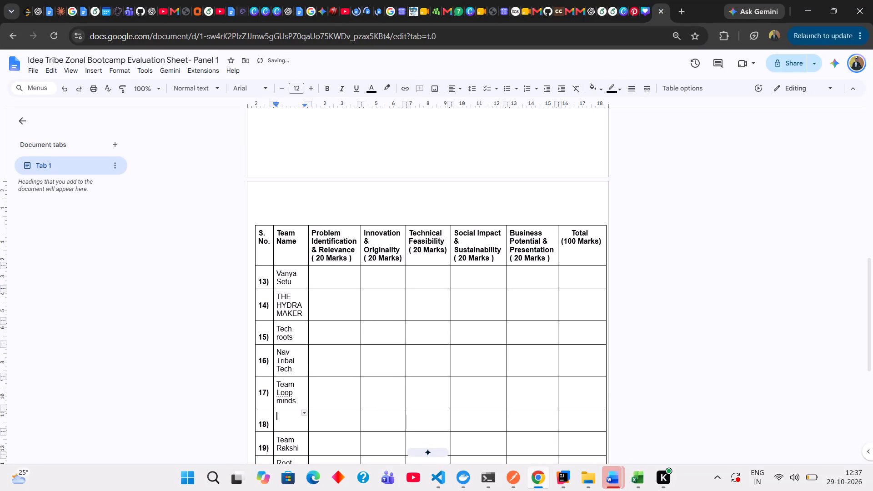
key("Return")
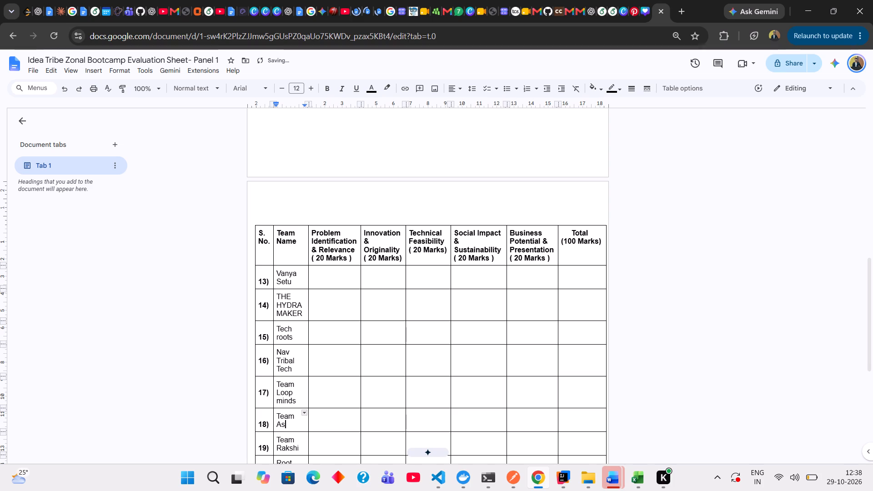
Replace the team name Team Rakshi in row 19) of the second table with the name beginning AI-Assis.
key("Down")
key("Down")
key("Right")
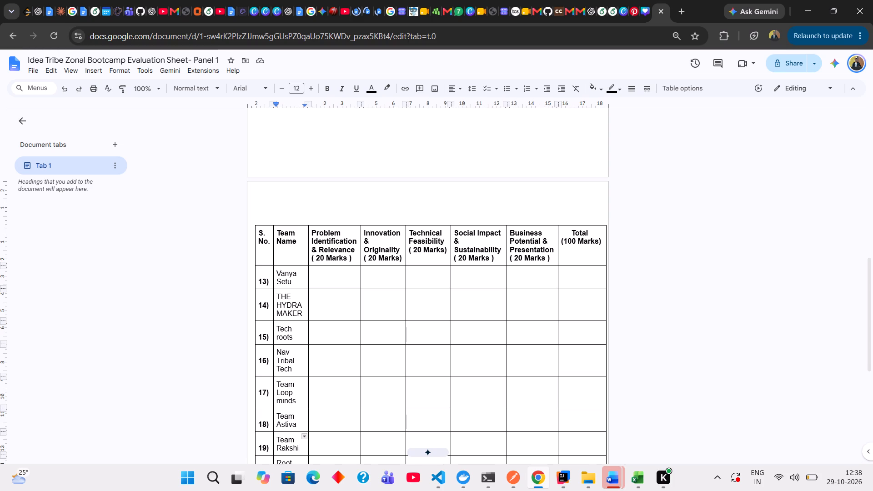
scroll(300, 426, "down", 1)
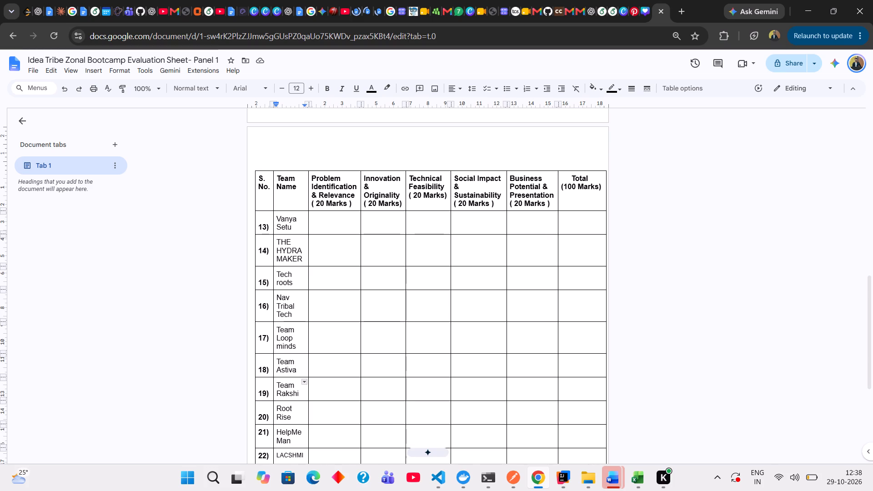
scroll(300, 426, "down", 2)
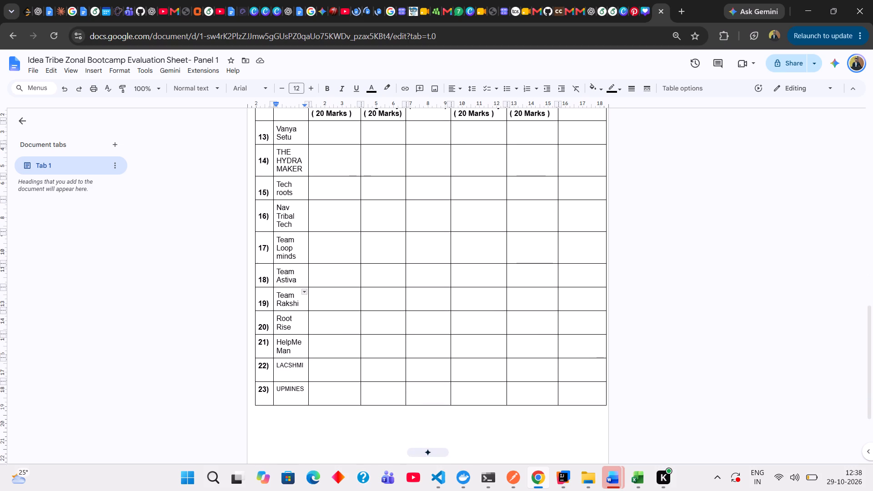
scroll(300, 426, "down", 1)
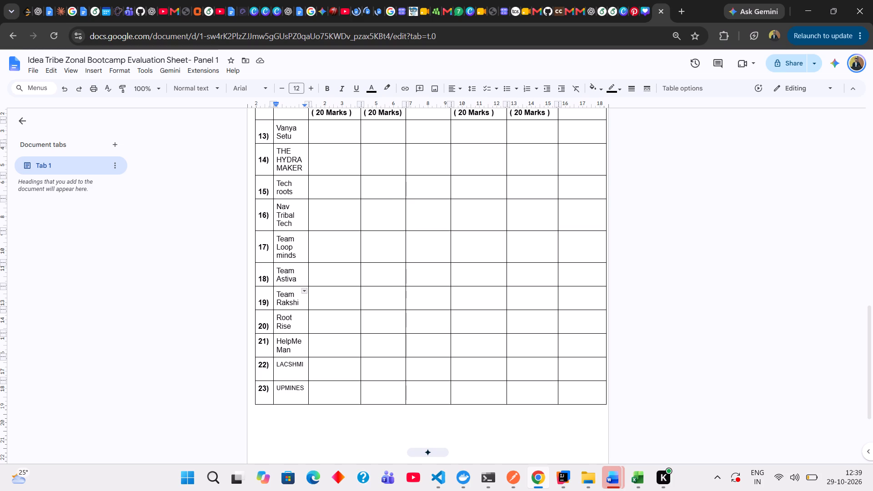
key("BackSpace")
key("BackSpace")
key("BackSpace")
key("BackSpace")
key("BackSpace")
key("BackSpace")
key("BackSpace")
key("BackSpace")
key("BackSpace")
key("BackSpace")
key("BackSpace")
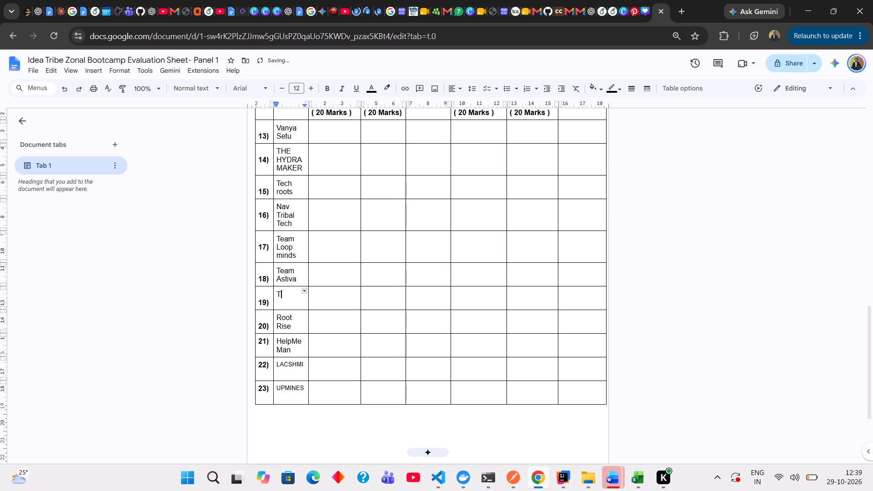
key("BackSpace")
key("minus")
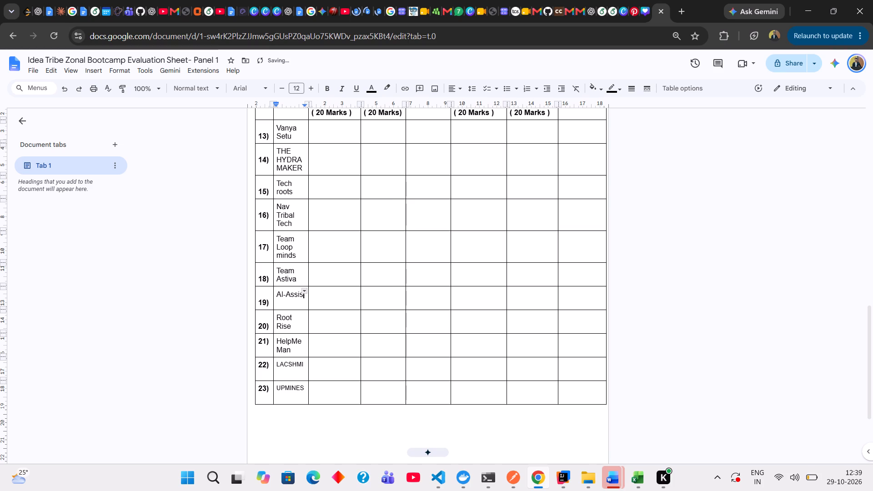
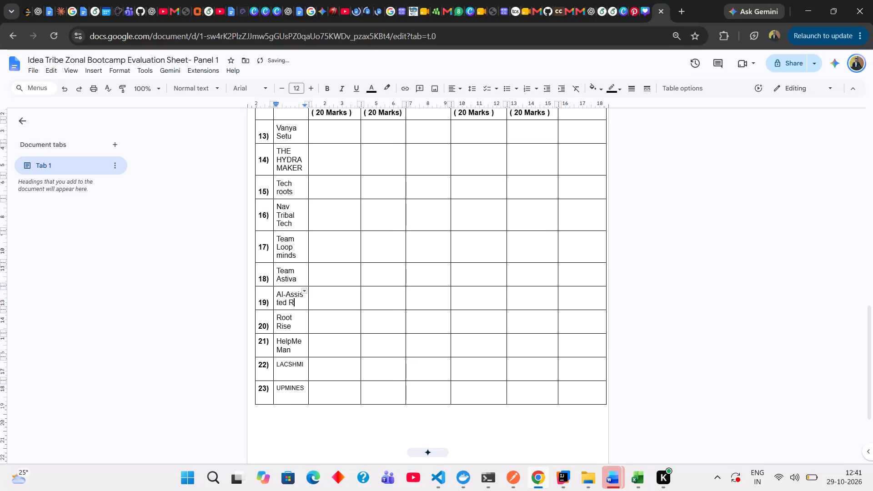
Complete the team name in row 19) of the second table as AI-Assisted Real Time Hyper spectral.
key("space")
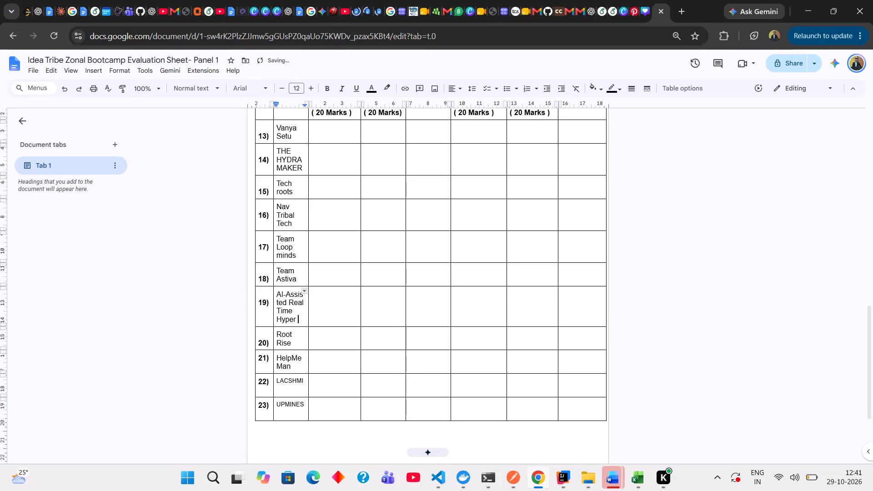
key("BackSpace")
type("ctral")
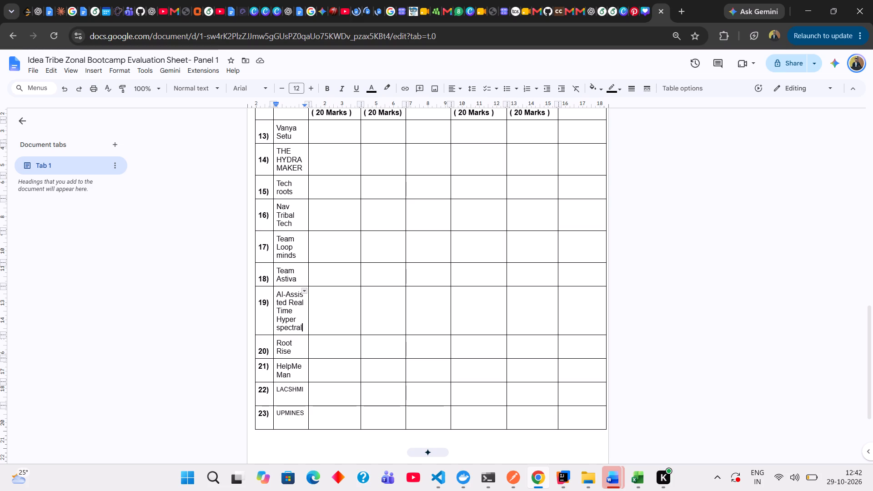
Replace the team name in row 20) with Smart Blind Curve Vehicle Detection & Speed warning system.
left_click(295, 351)
key("BackSpace")
key("BackSpace")
key("BackSpace")
key("BackSpace")
key("BackSpace")
key("BackSpace")
key("BackSpace")
key("BackSpace")
key("BackSpace")
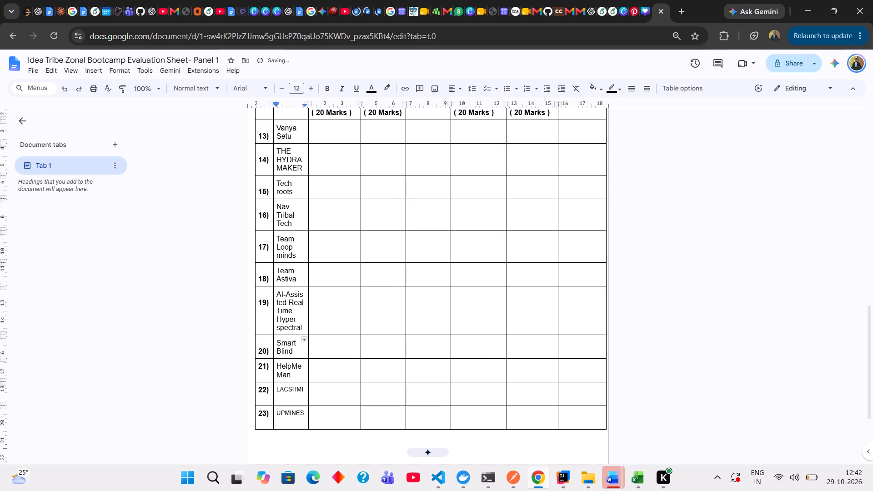
key("space")
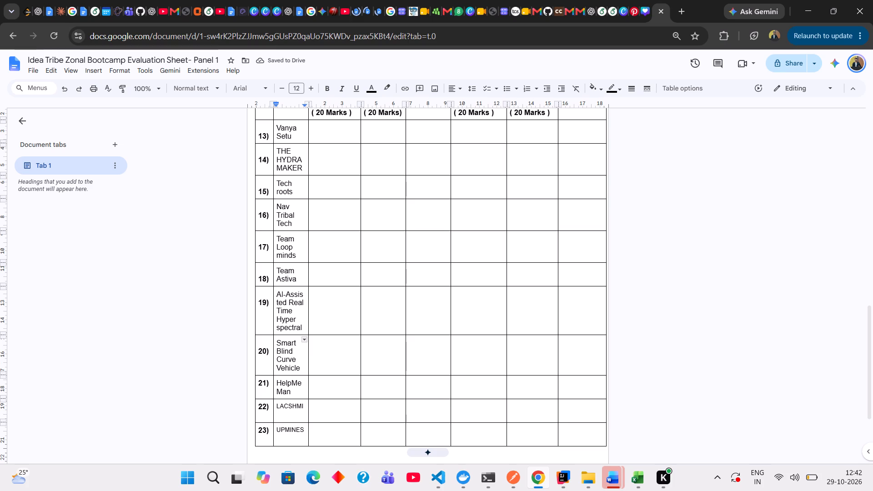
key("space")
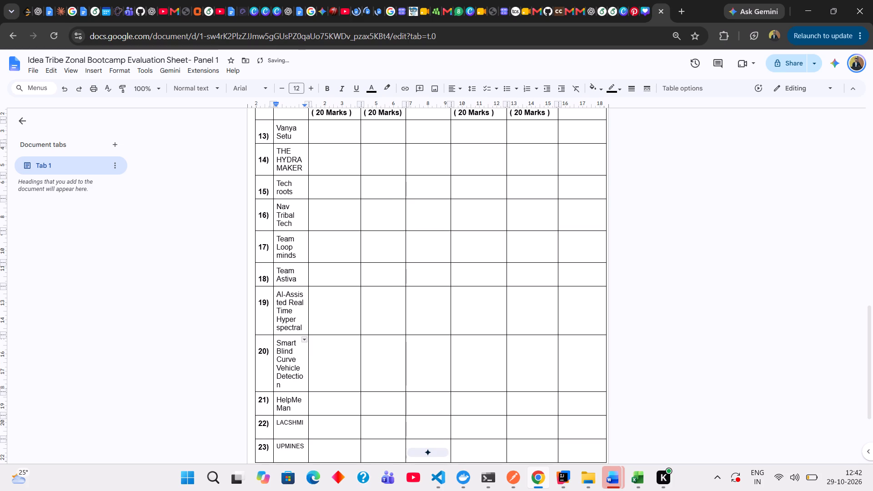
key("space")
type("&")
key("space")
type("peed warning system")
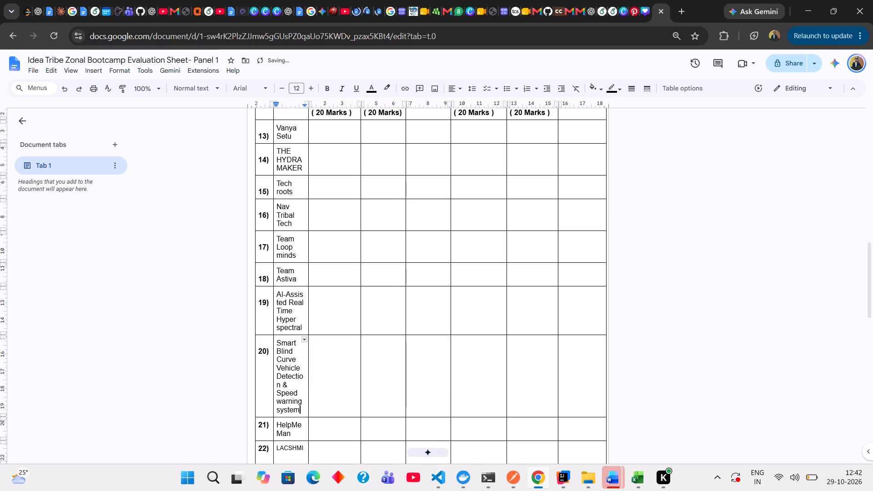
Replace the team name in row 21) of the second table with Team Aspire, split over two lines.
scroll(295, 356, "down", 1)
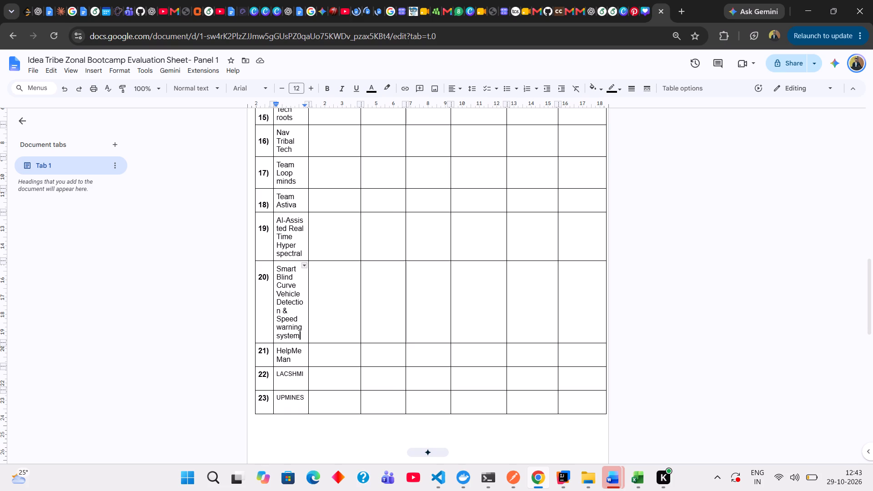
scroll(330, 340, "up", 2)
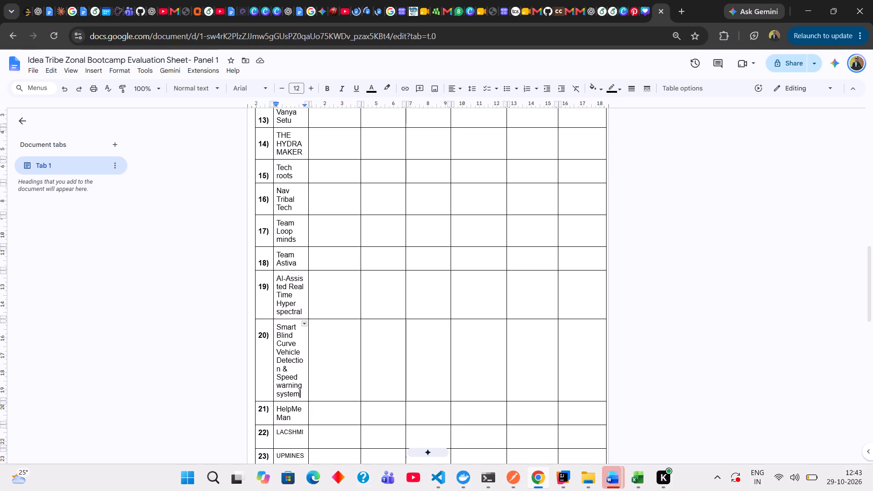
scroll(329, 342, "down", 1)
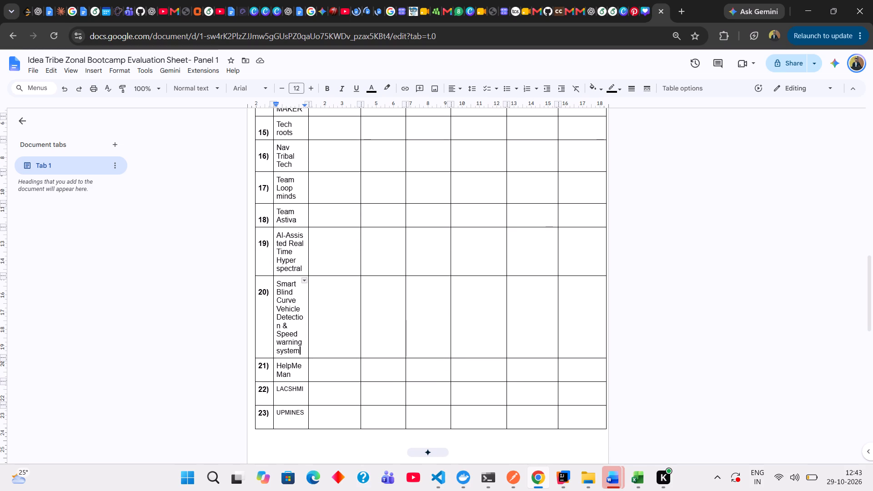
left_click_drag(291, 375, 274, 364)
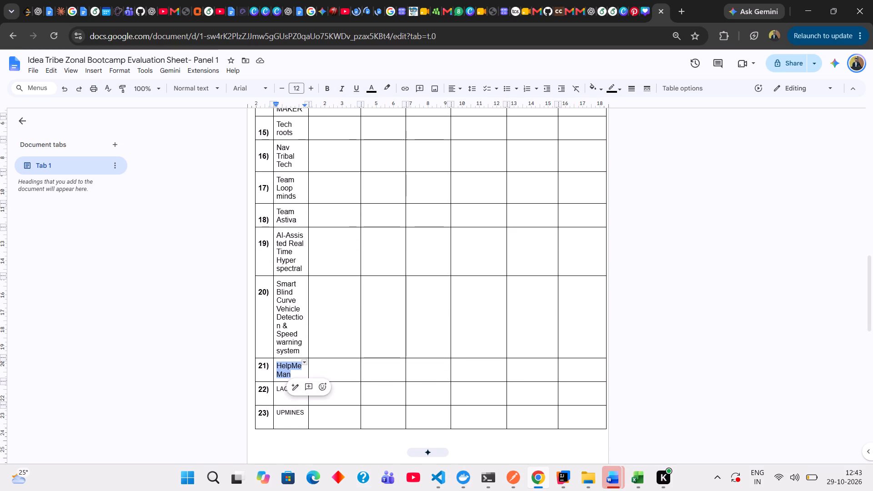
key("Return")
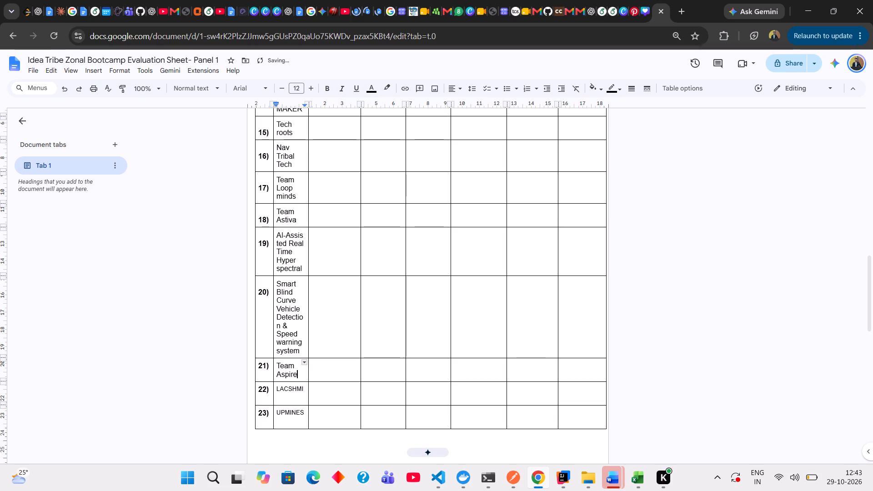
Replace the team name in row 22) of the second table with the name beginning BAMB.
key("Down")
key("Right")
key("Right")
key("BackSpace")
key("BackSpace")
key("BackSpace")
key("BackSpace")
key("BackSpace")
key("BackSpace")
key("BackSpace")
key("BackSpace")
key("BackSpace")
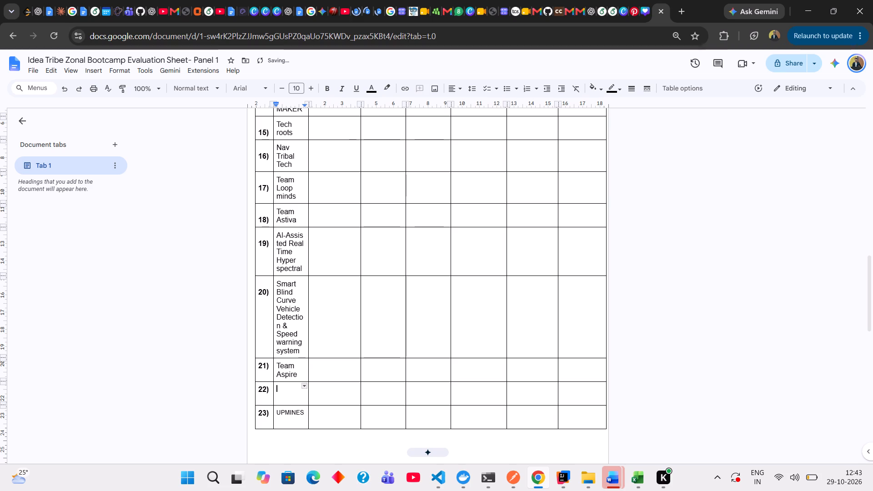
type("BAM")
key("b")
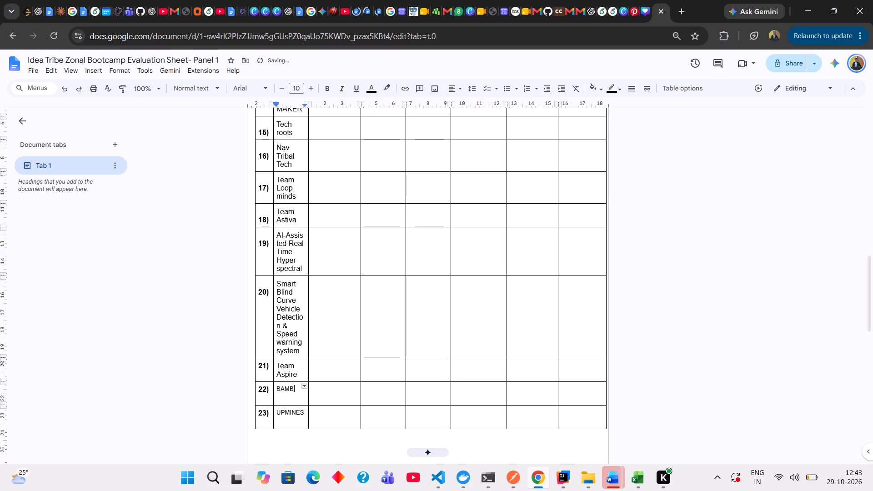
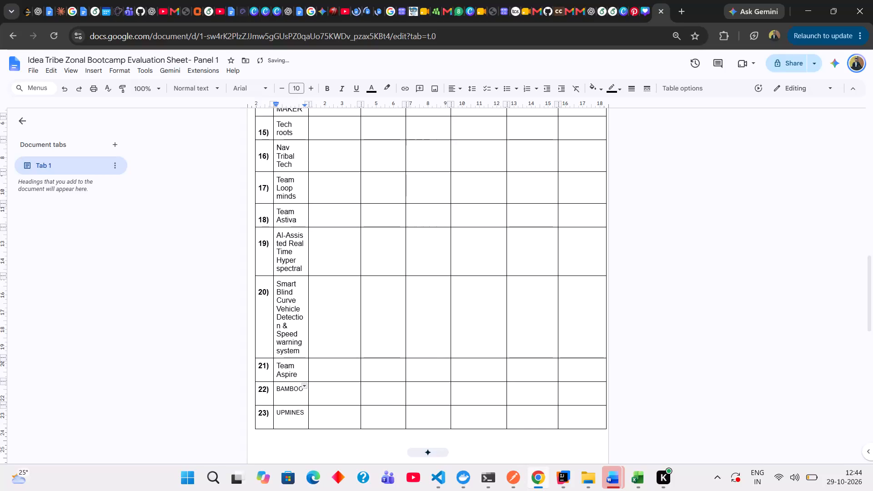
Complete the team name in row 22) of the second table by adding REVOLUTION on a new line after BAMBOO.
key("Return")
type("REVOLUTIO")
key("n")
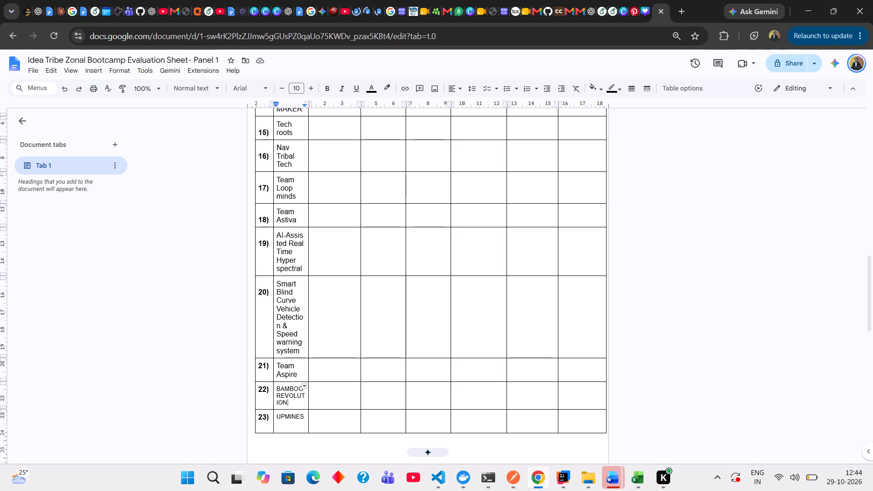
Replace the team name in row 23) of the second table with Smriti.
key("Down")
key("Right")
key("Right")
key("Right")
key("Right")
key("Right")
key("BackSpace")
key("BackSpace")
key("BackSpace")
key("BackSpace")
key("BackSpace")
key("BackSpace")
key("BackSpace")
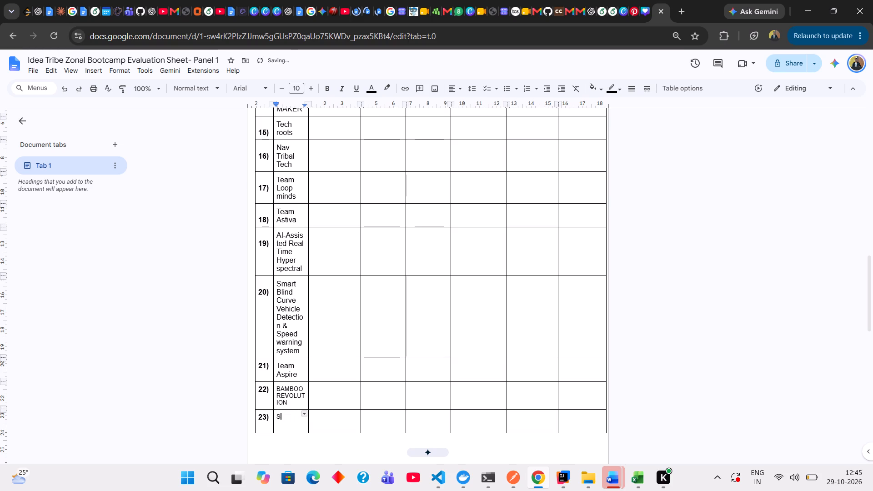
type("mriti")
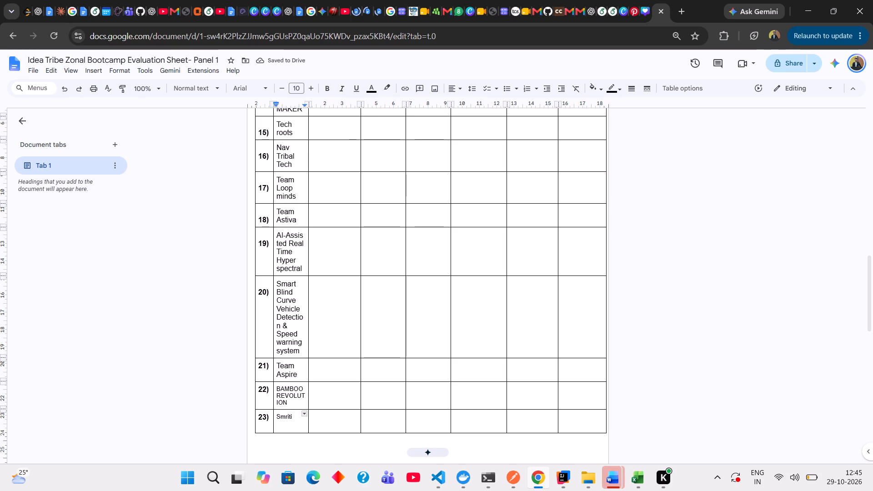
Clear the team name in row 23) and re-enter it as Smriti at font size 12.
left_click(287, 403)
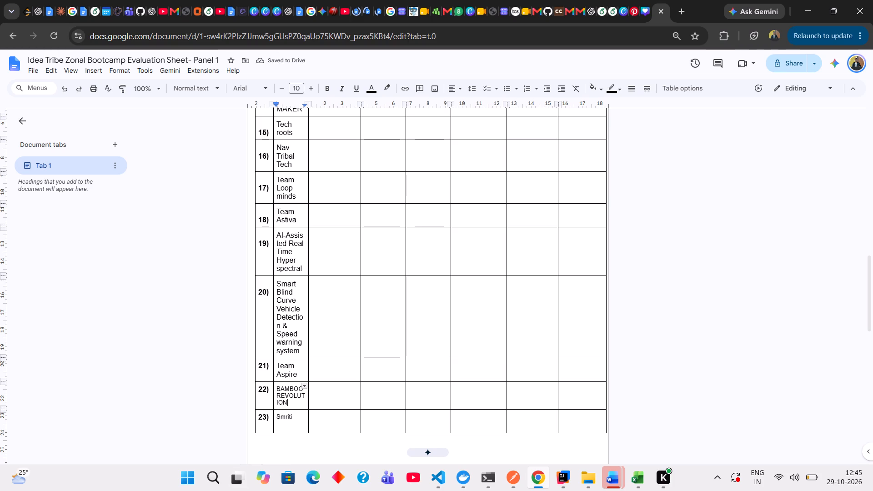
left_click(294, 418)
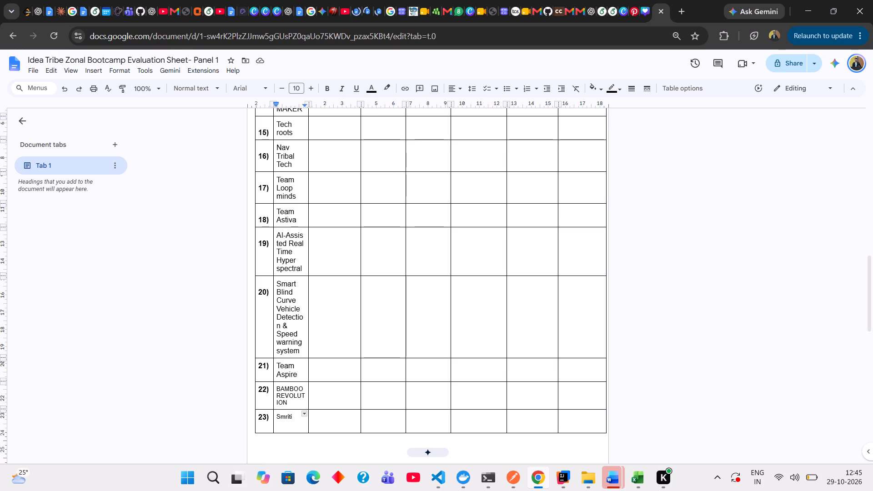
key("BackSpace")
key("BackSpace")
key("BackSpace")
key("BackSpace")
key("BackSpace")
key("BackSpace")
double_click(312, 86)
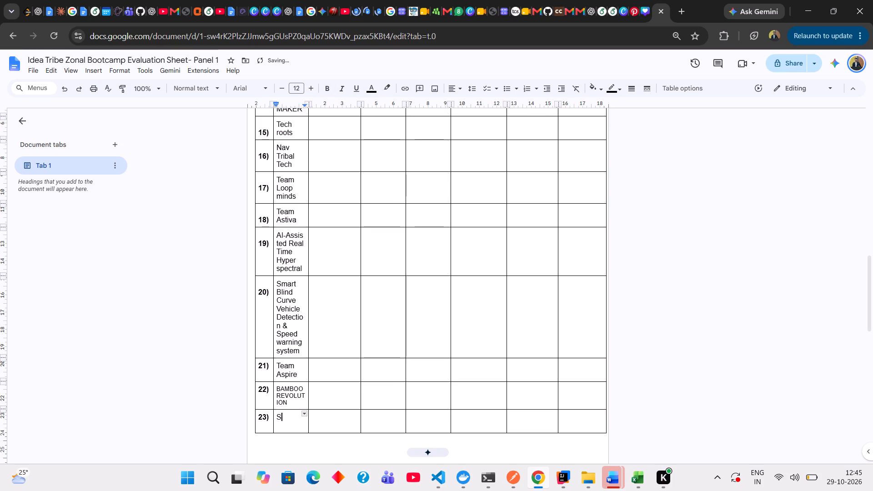
type("nririt")
key("BackSpace")
key("BackSpace")
key("BackSpace")
key("BackSpace")
key("BackSpace")
key("BackSpace")
type("mro")
key("BackSpace")
type("ir")
key("BackSpace")
type("ti")
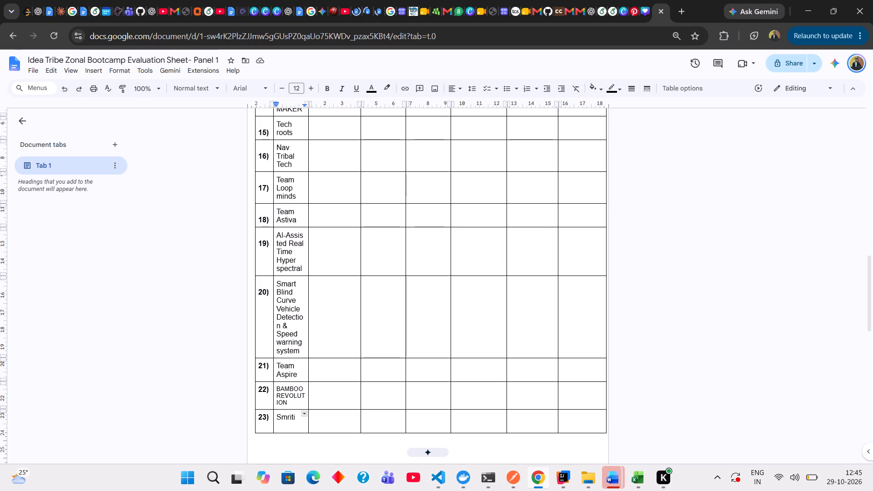
Add a second line reading "(smart medicin" below Smriti in row 23).
key("shift+parenleft")
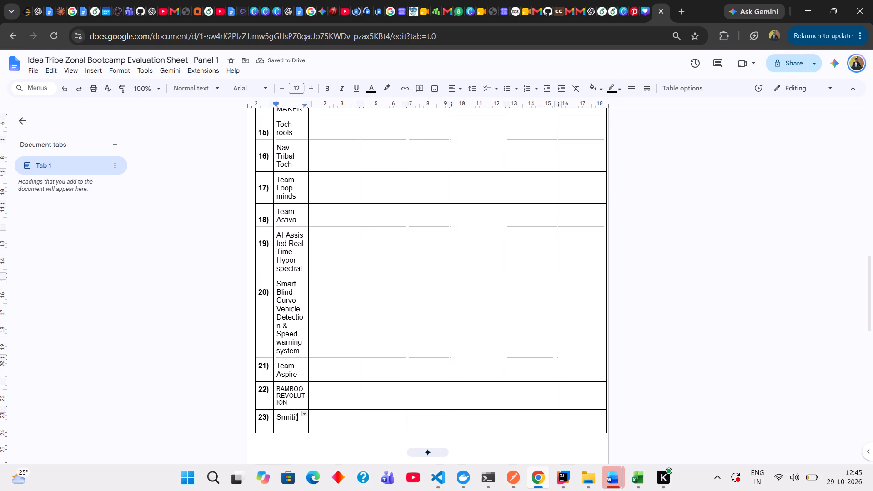
type("smart")
key("BackSpace")
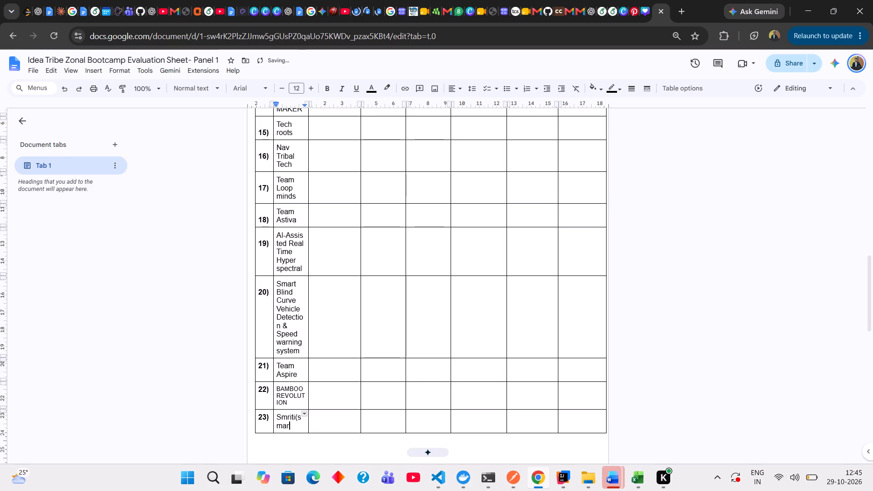
key("BackSpace")
key("BackSpace")
key("BackSpace")
key("BackSpace")
key("BackSpace")
key("Return")
type("(smart medicine")
key("space")
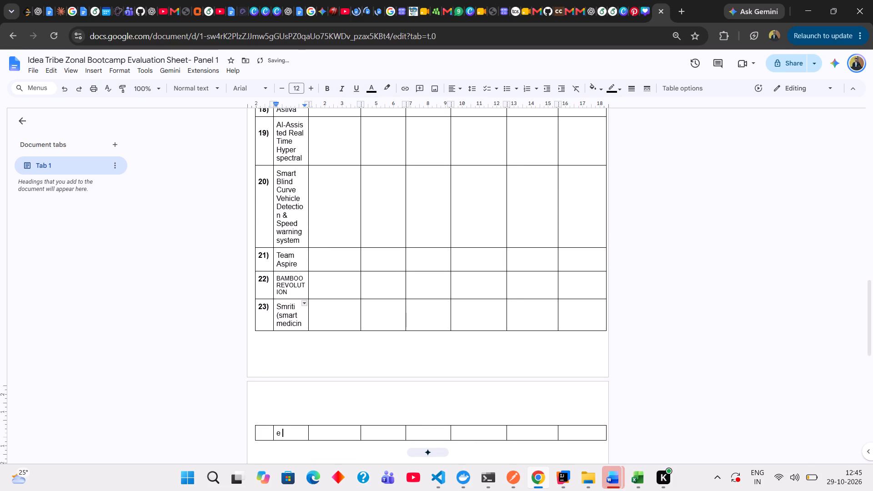
key("BackSpace")
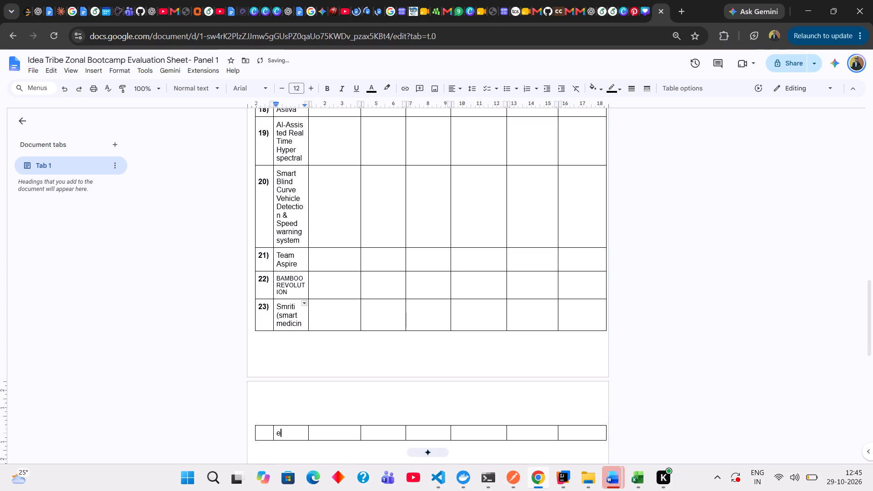
key("BackSpace")
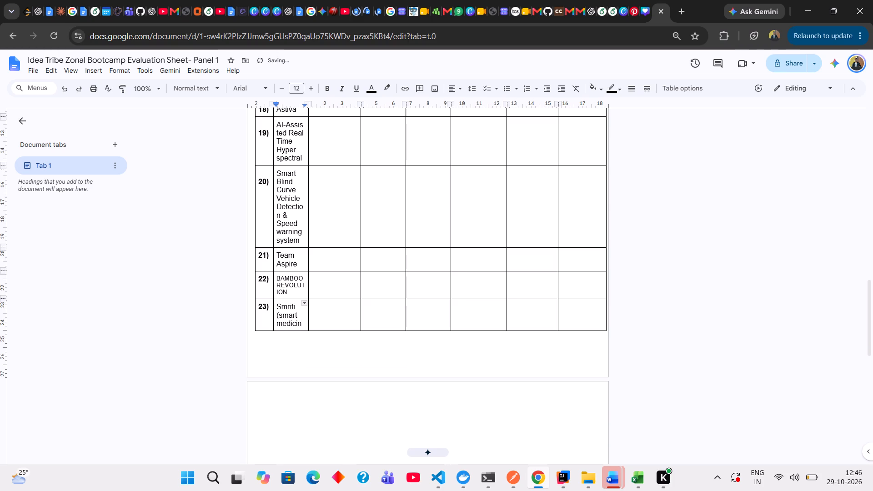
Delete row 13), Vanya Setu, from the second table.
scroll(370, 183, "up", 5)
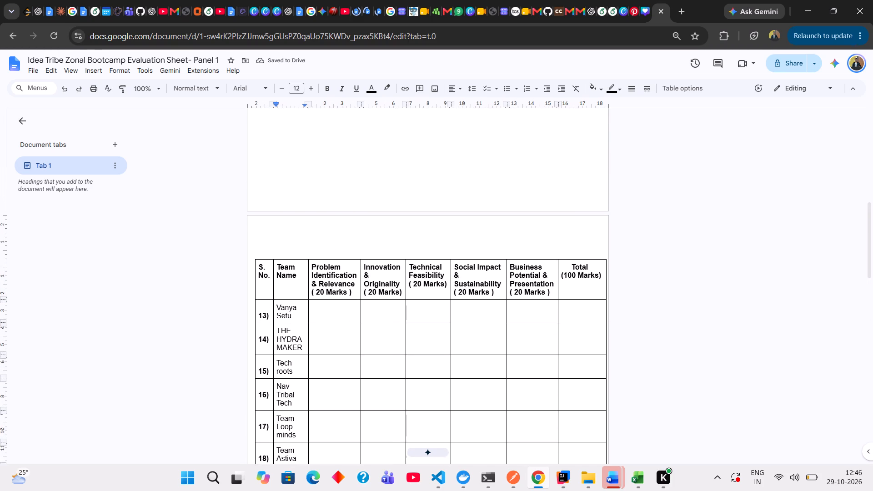
scroll(370, 183, "up", 1)
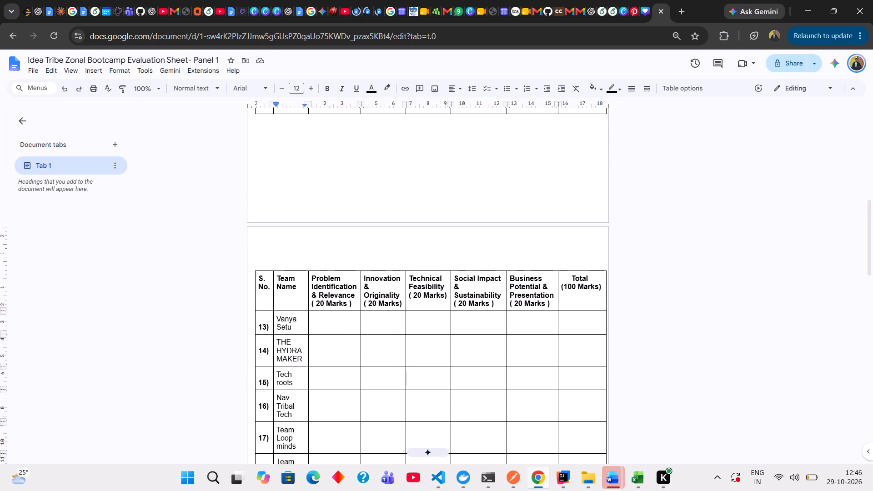
right_click(261, 316)
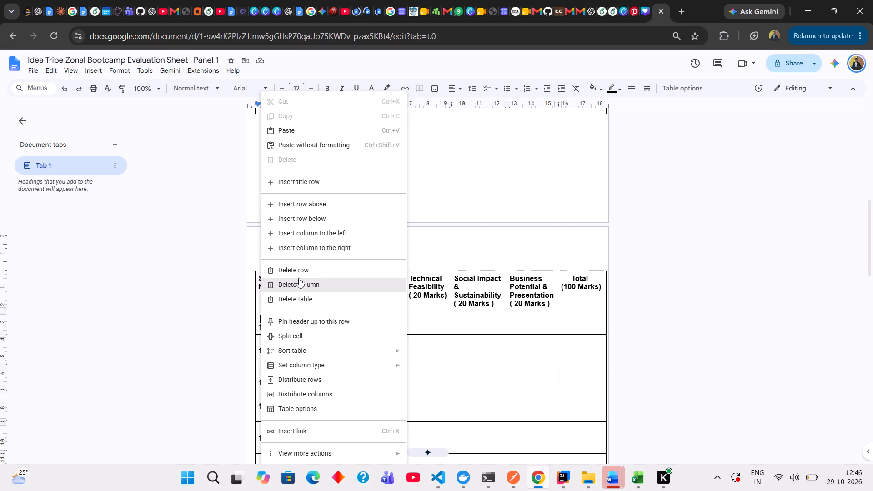
left_click(297, 272)
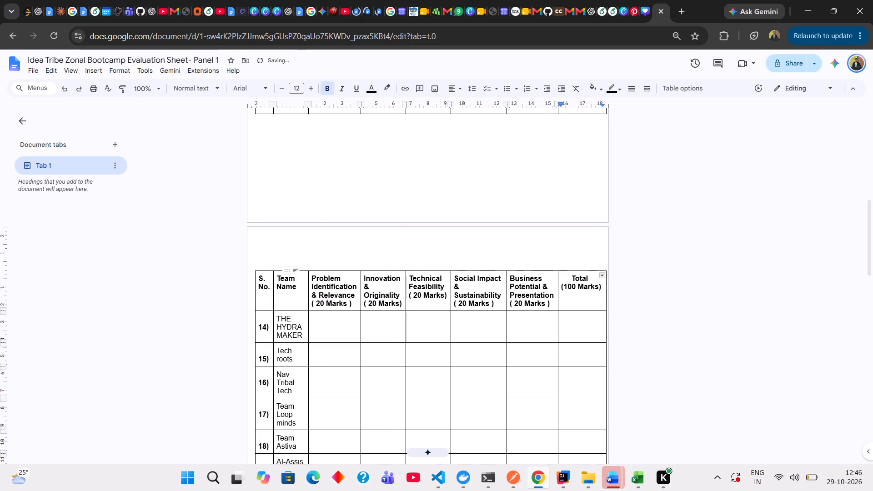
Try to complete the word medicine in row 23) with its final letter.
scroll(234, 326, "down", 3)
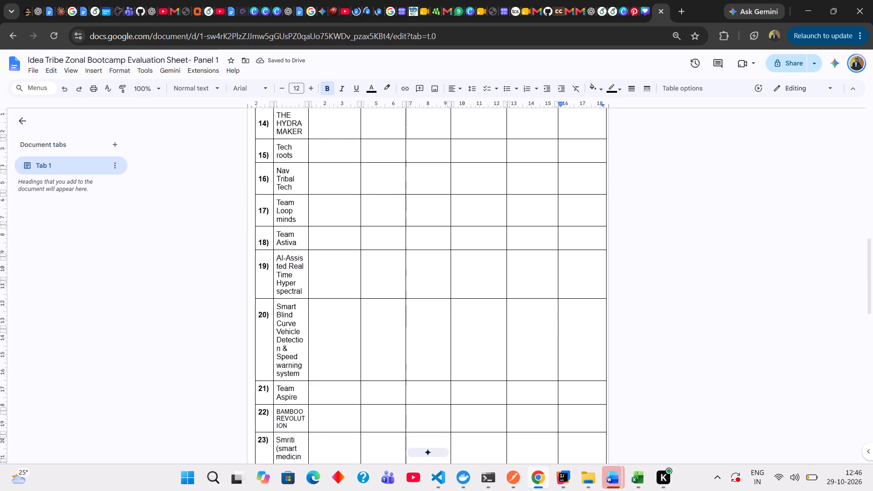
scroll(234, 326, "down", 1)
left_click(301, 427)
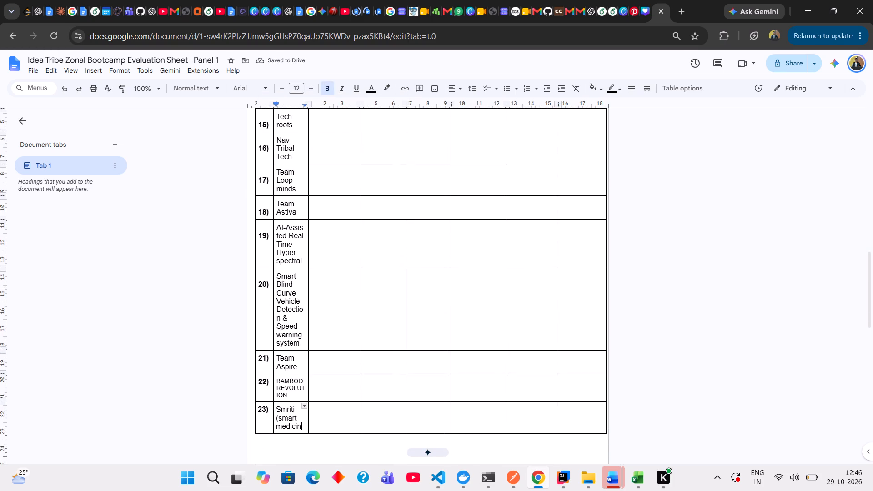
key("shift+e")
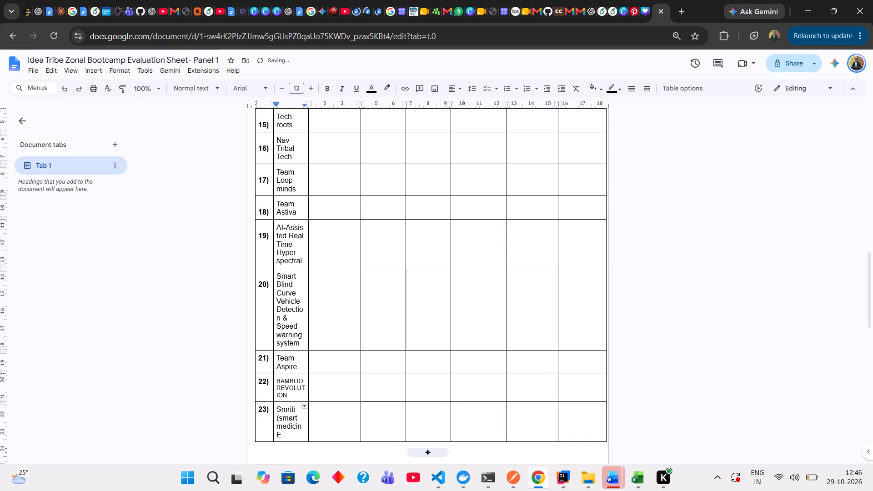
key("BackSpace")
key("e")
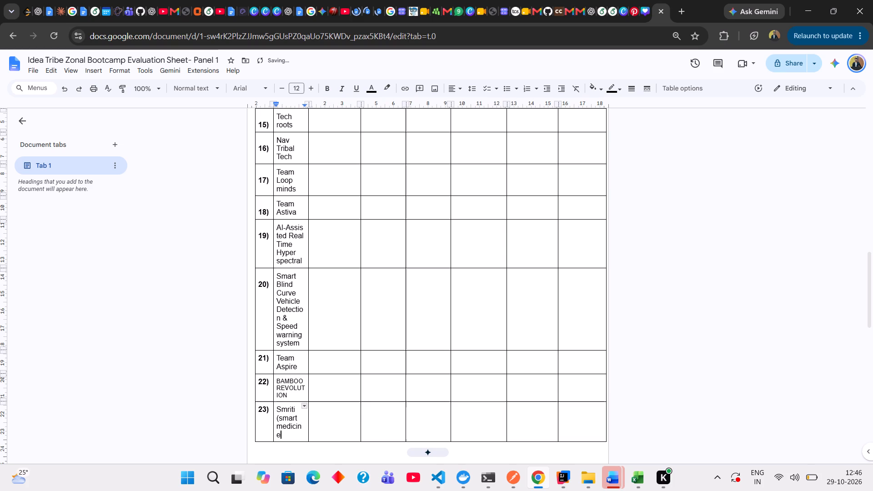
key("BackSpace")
Move the opening bracket in row 23) up beside Smriti, with a line break between it and smart.
key("Left")
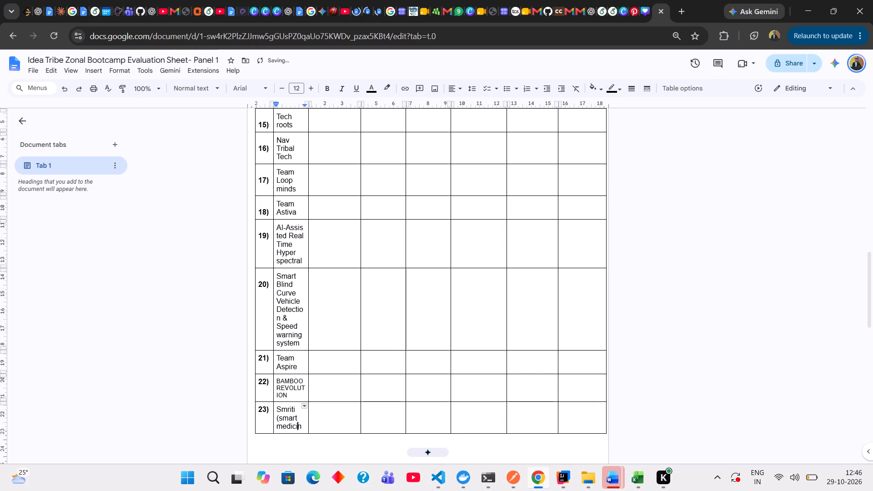
key("Up")
key("Left")
key("Left")
key("Left")
key("Left")
key("Left")
key("Left")
key("BackSpace")
key("Right")
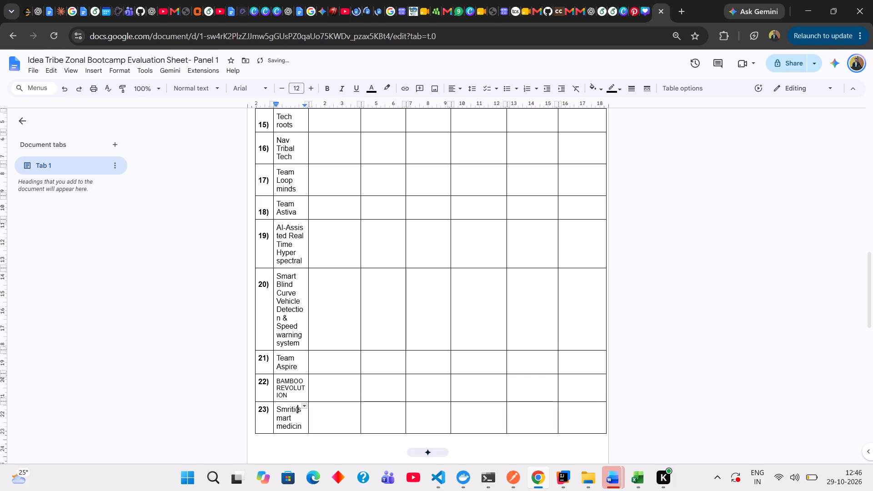
key("Return")
Complete the description in row 23) so it ends with "medicine reminder)".
key("Down")
key("Right")
key("Right")
key("Right")
key("Right")
key("Right")
key("Right")
key("Right")
key("e")
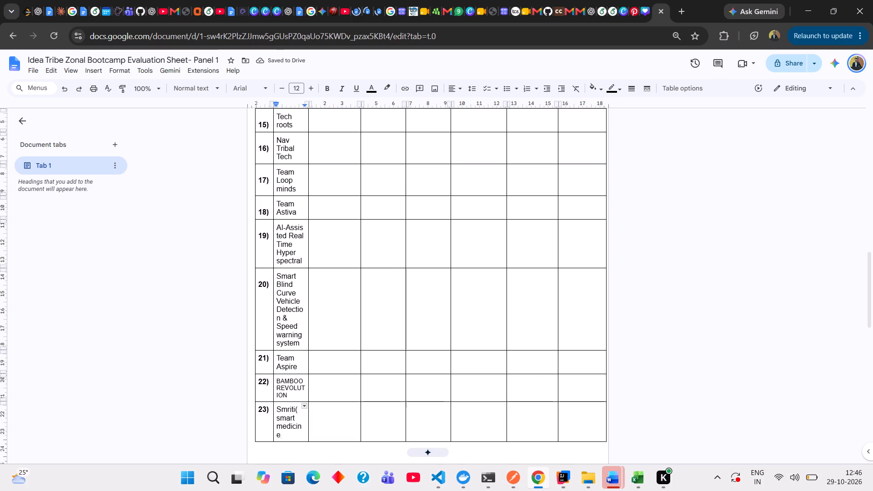
key("space")
type("reminder")
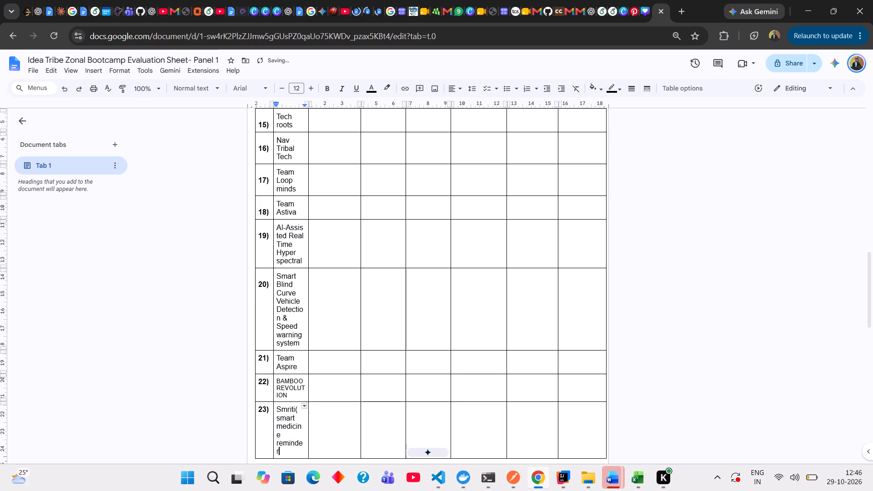
key("shift+parenright")
Remove the line break between the opening bracket and smart in row 23).
key("Up")
key("Left")
key("Up")
key("Up")
key("Up")
key("Left")
key("BackSpace")
key("Down")
key("Down")
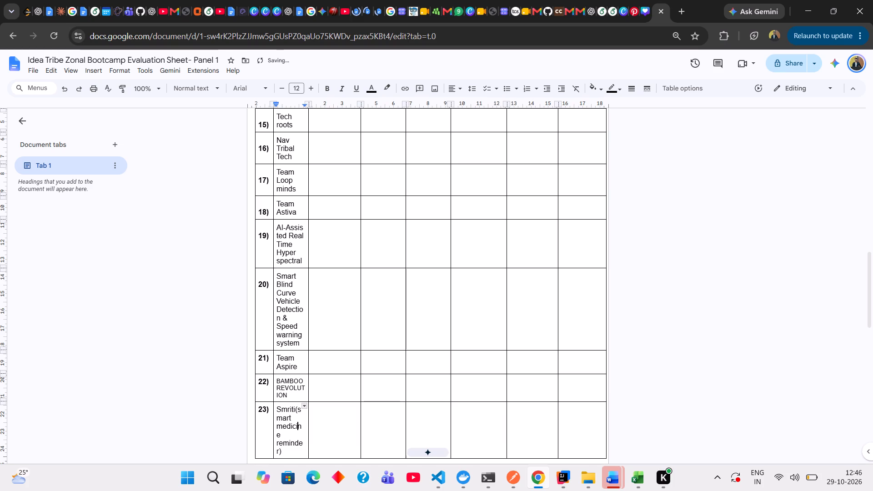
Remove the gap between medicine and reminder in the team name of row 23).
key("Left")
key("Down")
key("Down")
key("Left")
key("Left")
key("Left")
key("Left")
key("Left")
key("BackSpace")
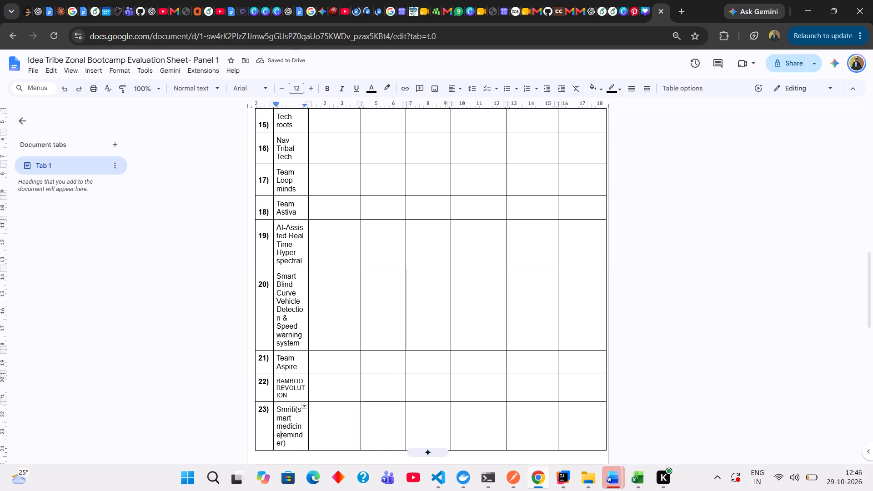
Reduce the font size of the whole team name in row 23) to 11.
left_click_drag(287, 444, 288, 448)
left_click_drag(288, 448, 277, 408)
left_click(285, 85)
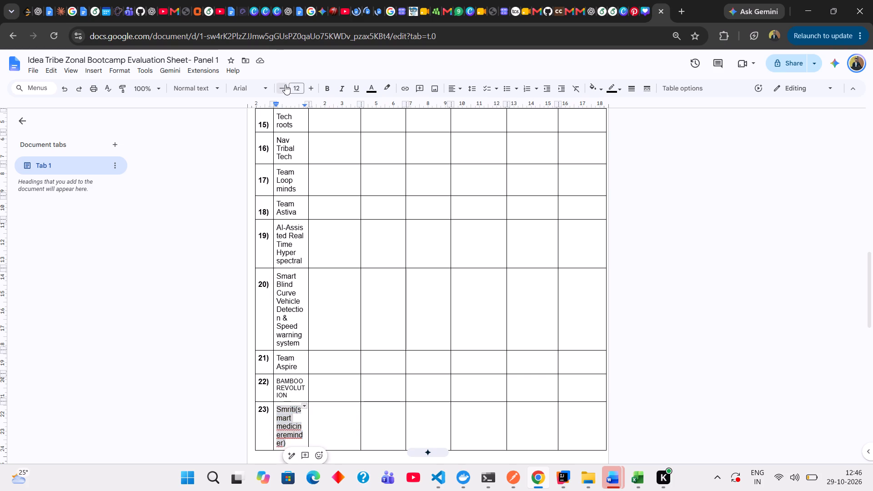
left_click(216, 281)
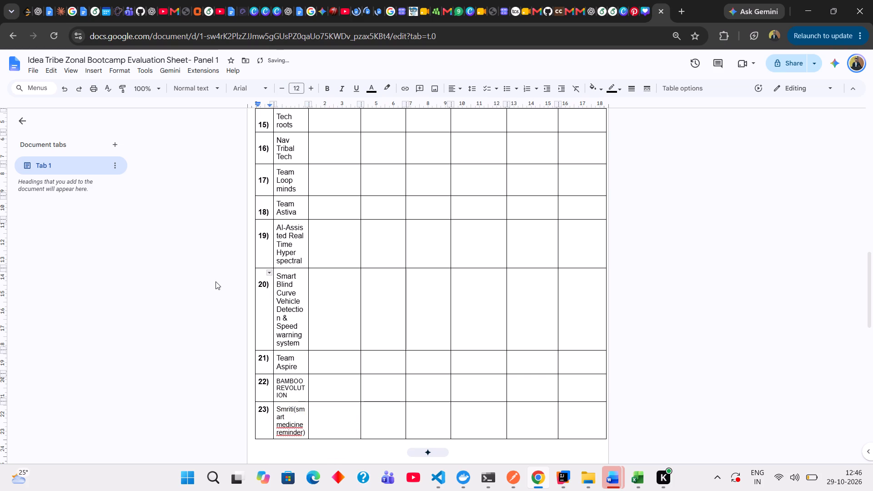
Rearrange the line breaks in row 23) so "(smart" starts on its own line beneath Smriti.
left_click(296, 409)
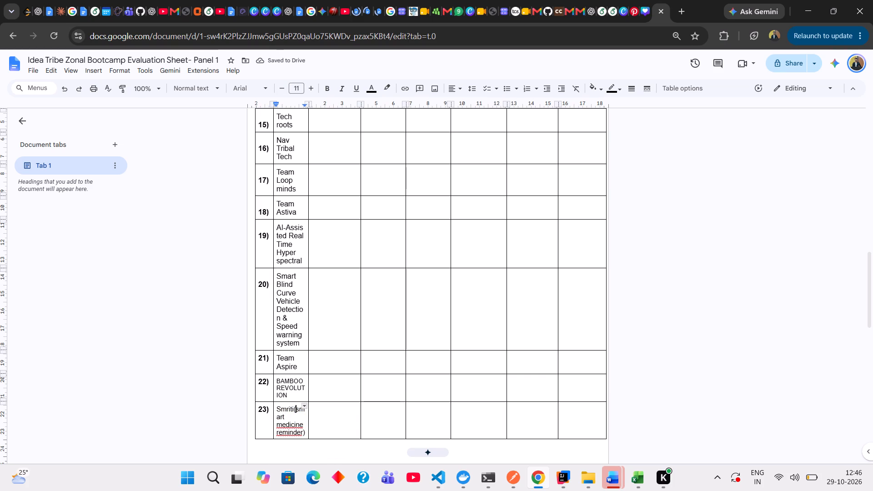
key("Return")
left_click(294, 411)
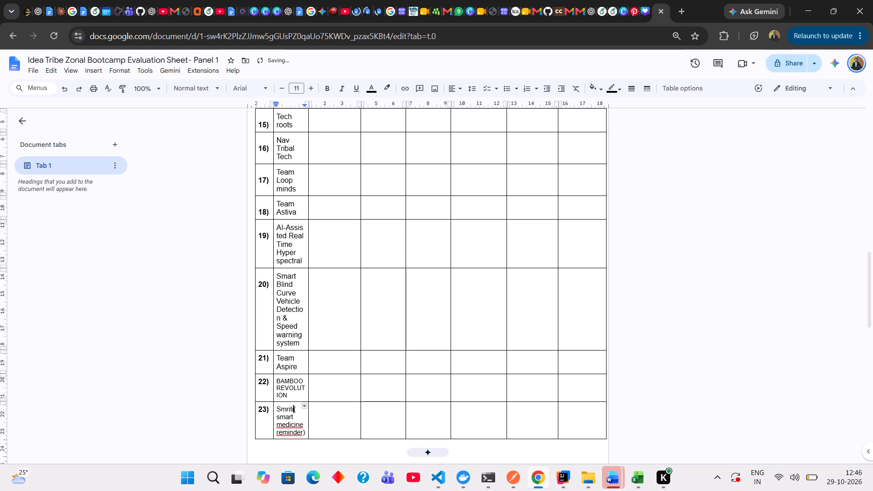
key("Return")
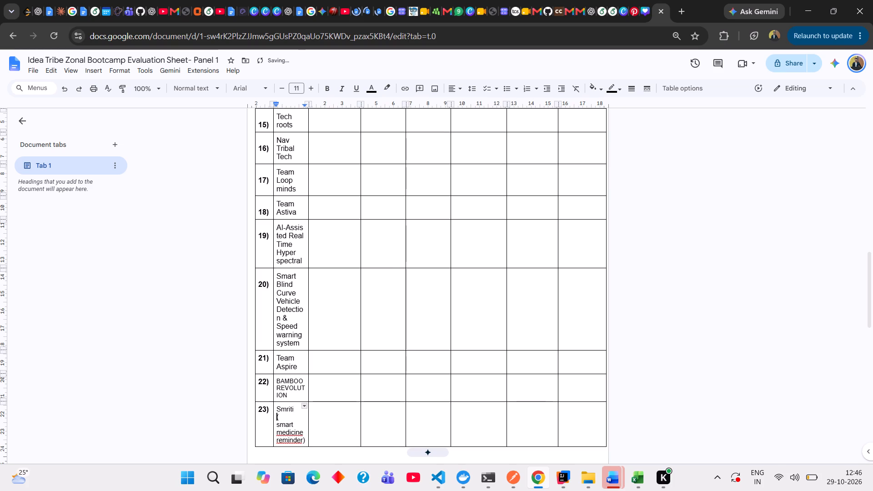
left_click(278, 426)
key("Left")
key("BackSpace")
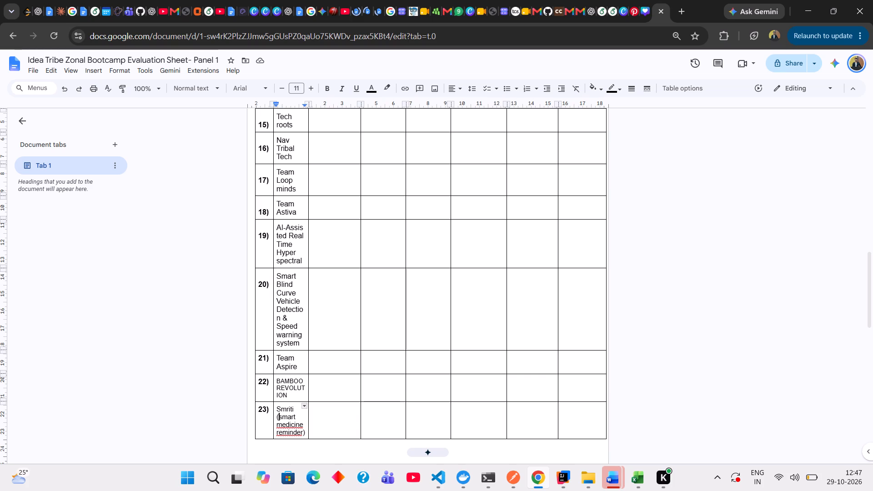
Insert a row below row 12) in the first table and number it 13).
scroll(203, 367, "up", 5)
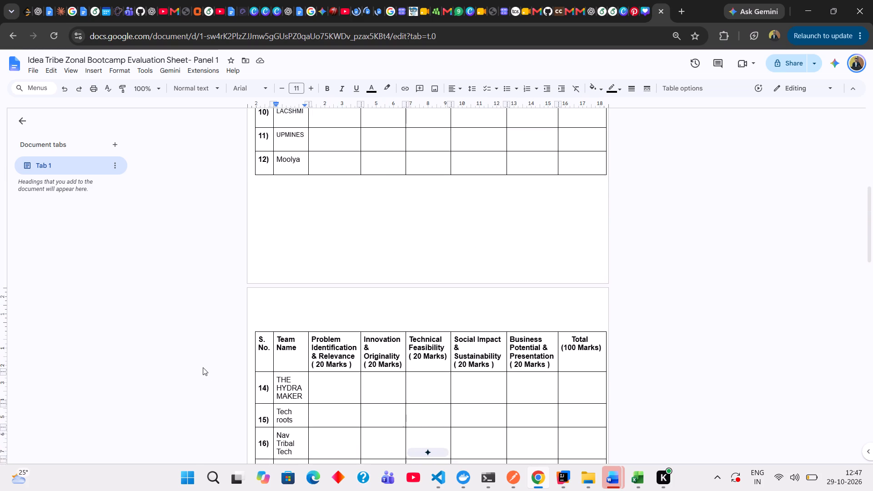
right_click(267, 175)
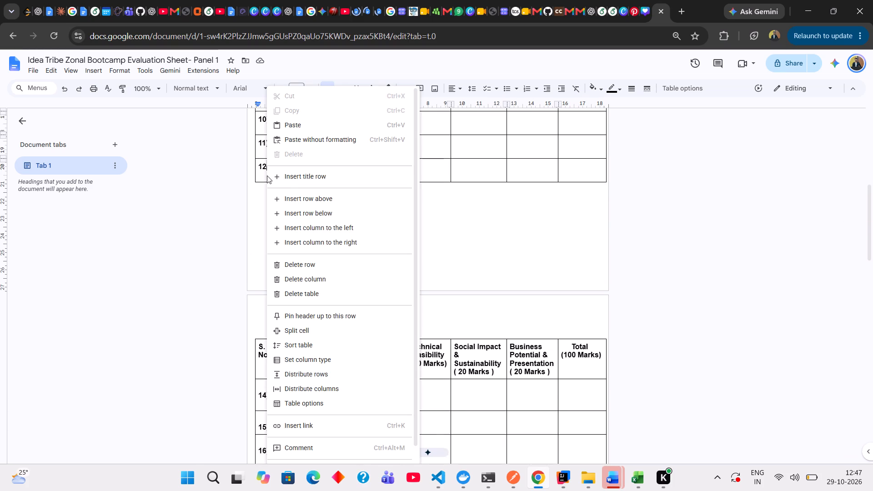
left_click(311, 213)
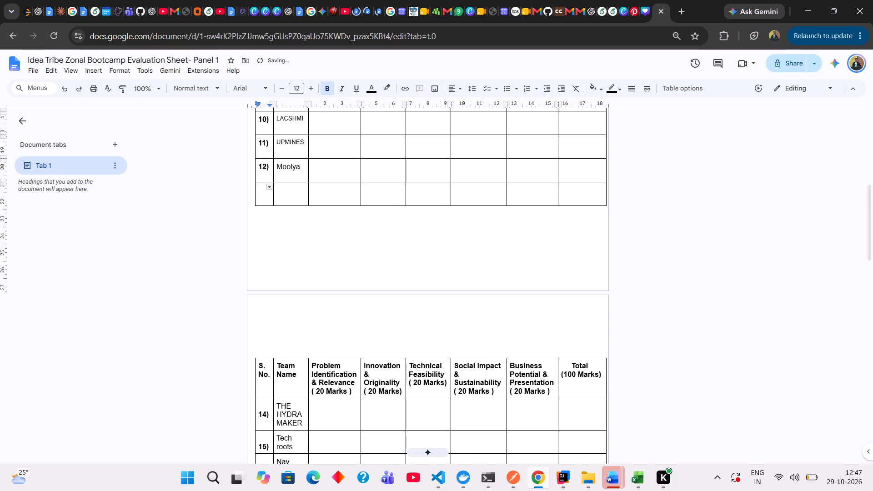
type("13")
key("shift+parenright")
Enter the team name Vanya Setu in row 13), not bold, with Setu on a second line.
key("Right")
key("ctrl+b")
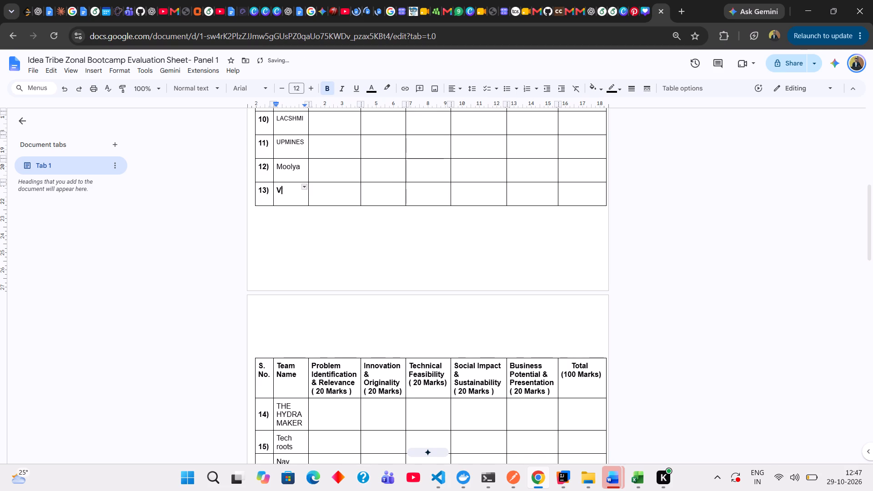
key("BackSpace")
key("BackSpace")
key("BackSpace")
key("BackSpace")
key("BackSpace")
key("ctrl+b")
type("anys")
key("BackSpace")
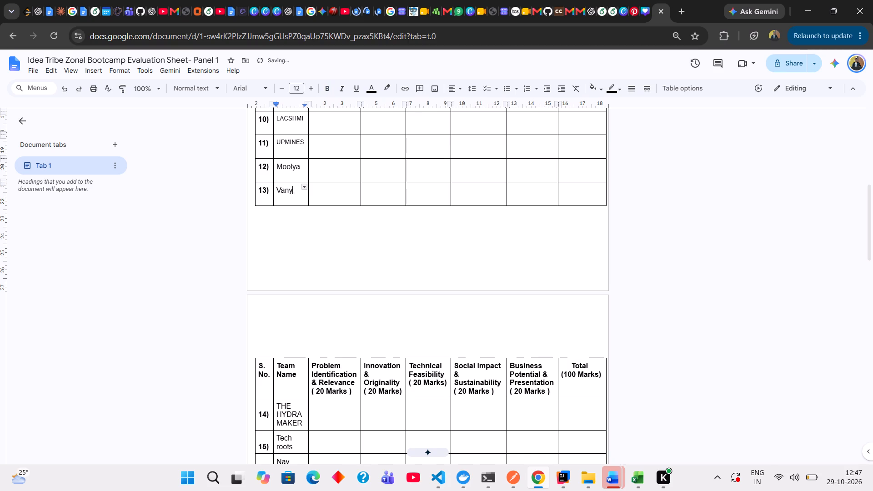
key("a")
key("Return")
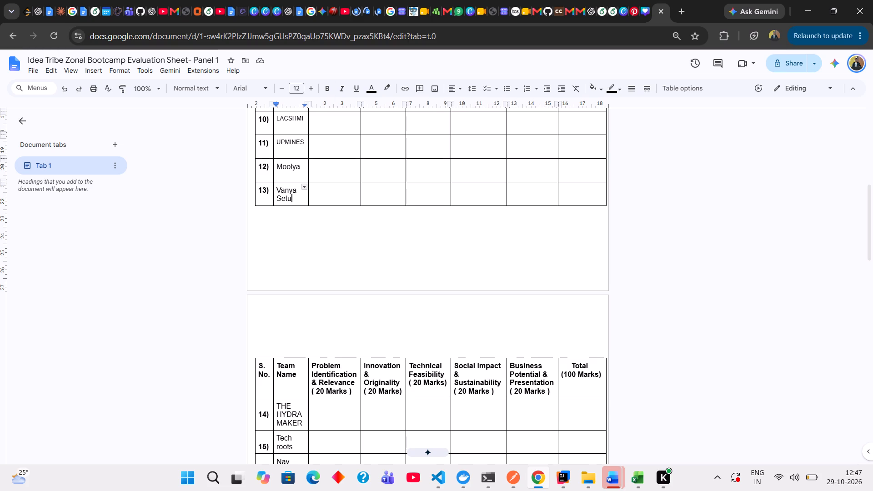
Apply the suggested spelling correction "medicine reminder" to the team name in row 23).
scroll(335, 241, "down", 7)
scroll(335, 241, "up", 3)
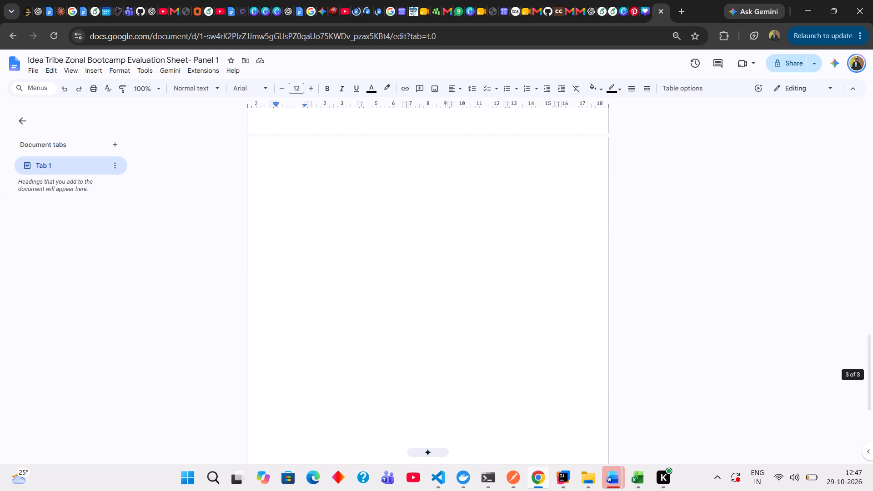
scroll(335, 241, "up", 7)
scroll(335, 241, "down", 4)
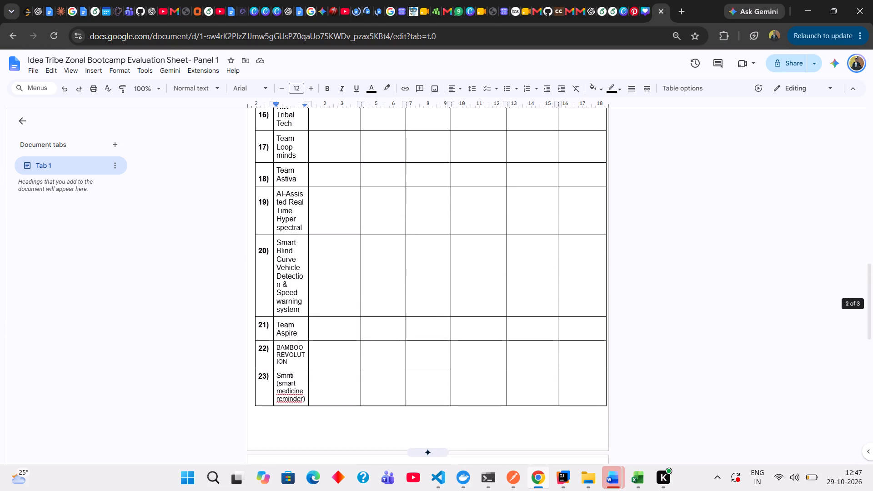
left_click(296, 287)
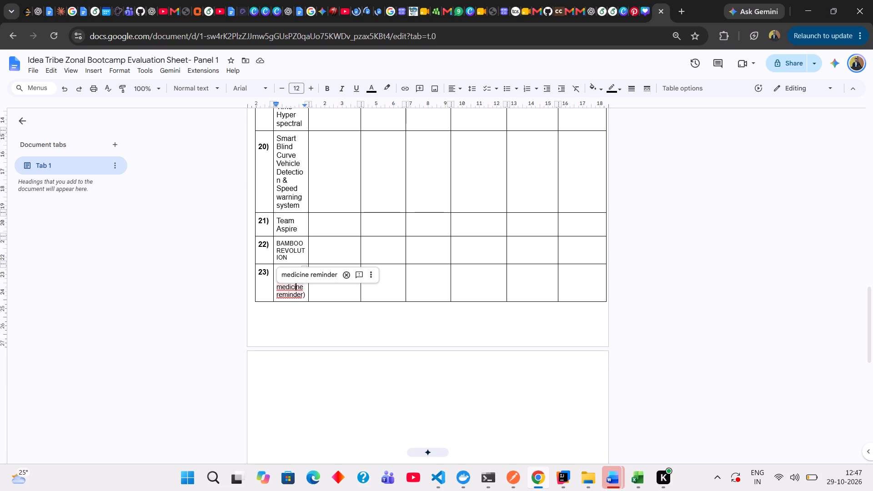
left_click(301, 273)
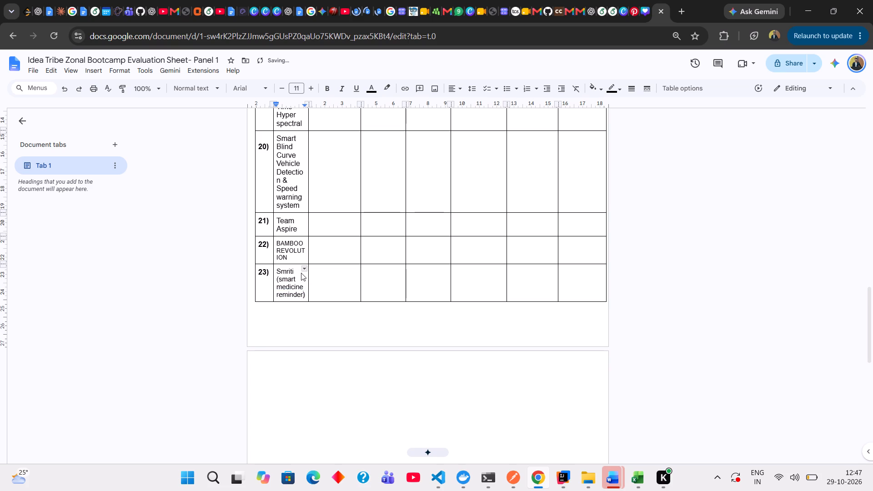
left_click(198, 300)
Review the heading, team names and row numbering across both evaluation tables.
scroll(198, 300, "up", 1)
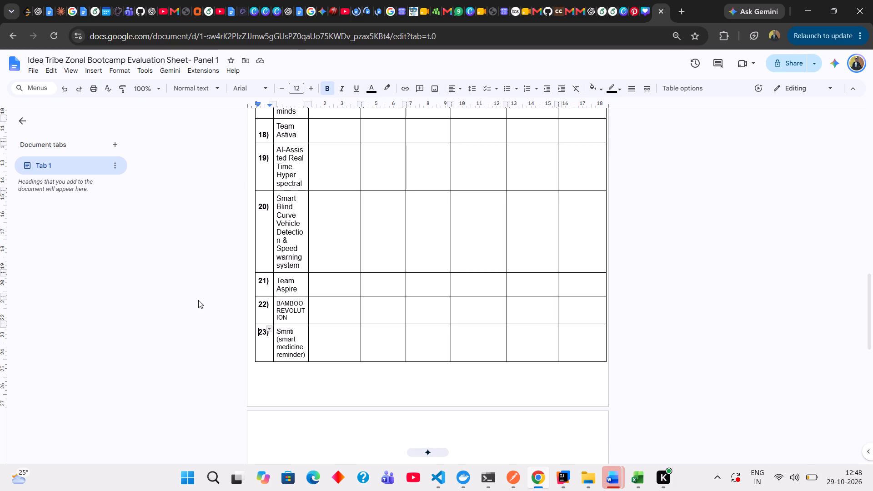
scroll(198, 300, "up", 7)
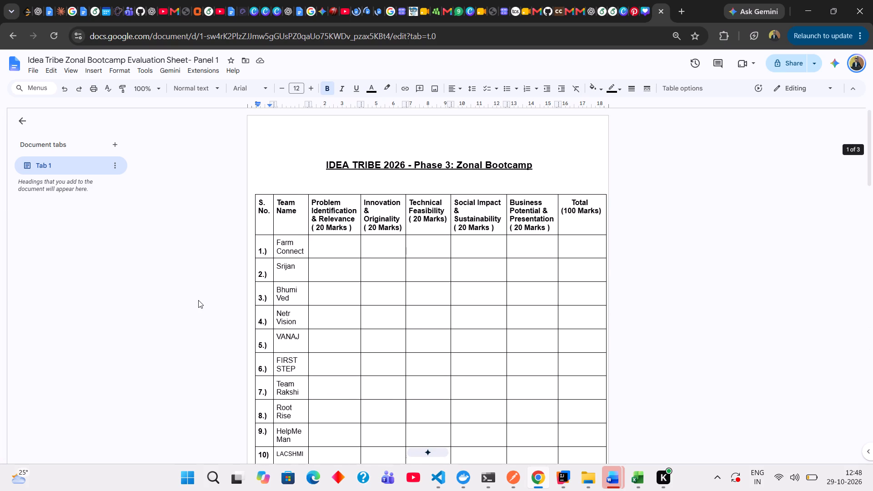
scroll(198, 300, "up", 1)
scroll(198, 300, "down", 1)
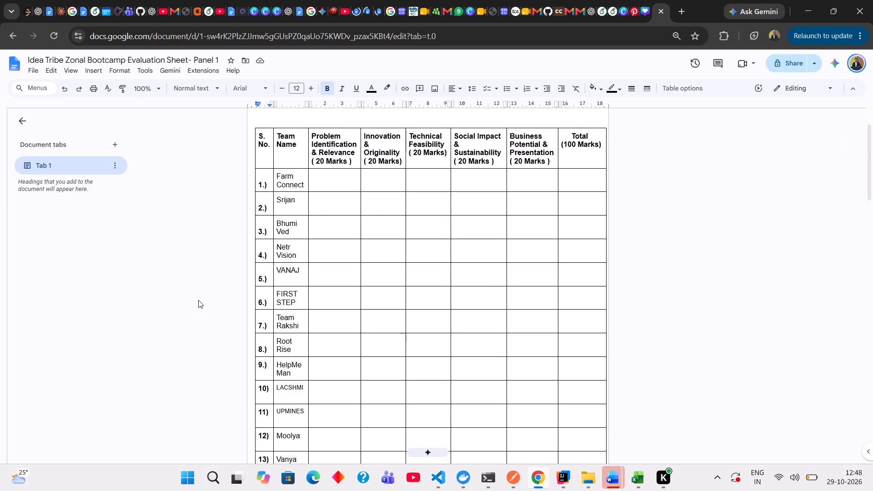
scroll(198, 300, "down", 5)
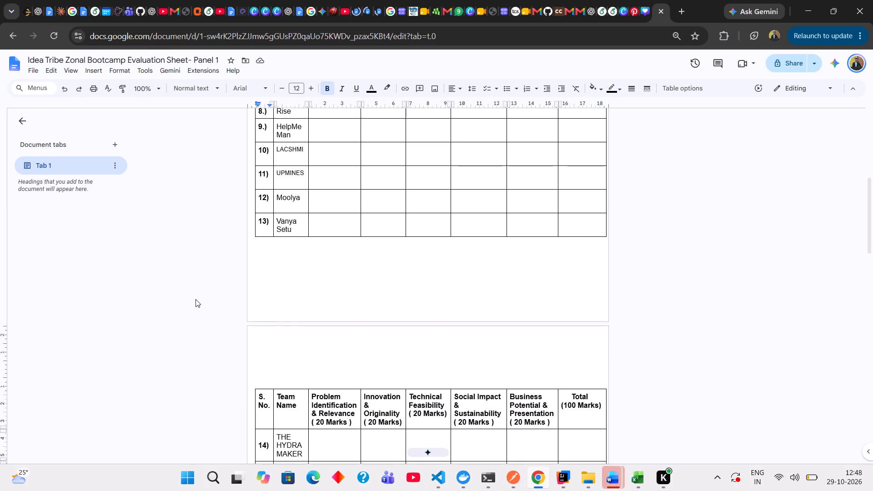
scroll(207, 252, "up", 5)
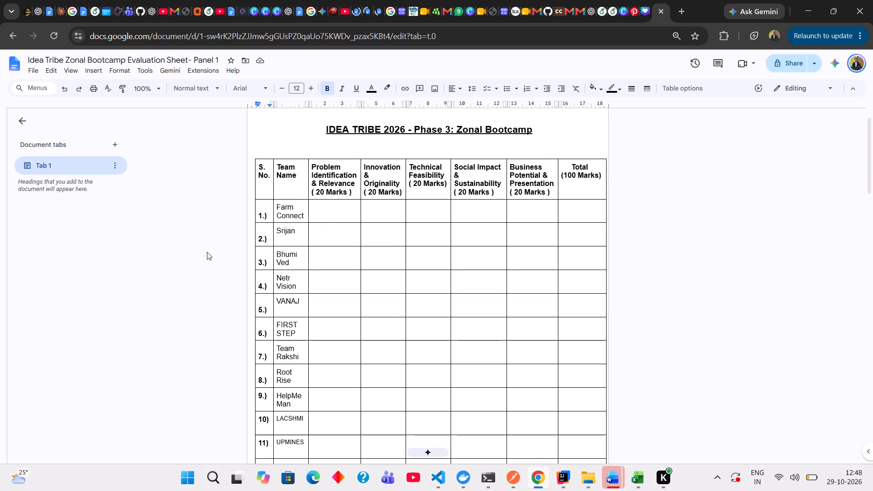
Open the file-level commands for the evaluation sheet.
left_click(30, 66)
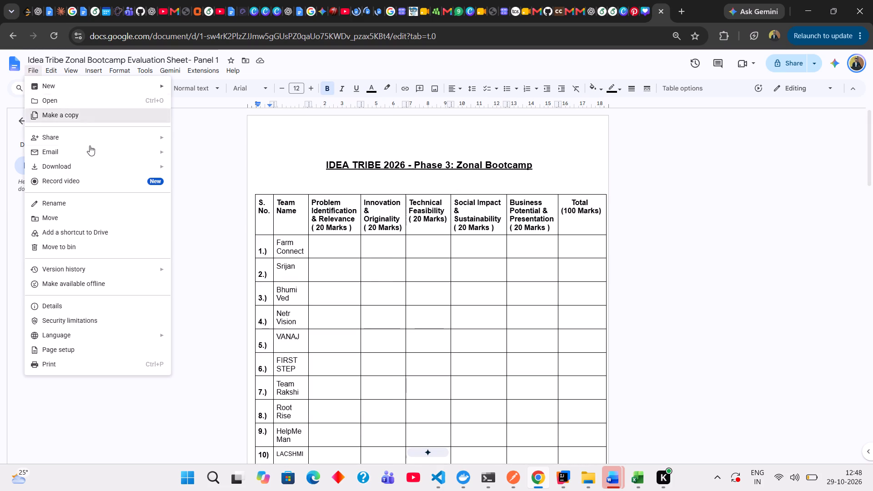